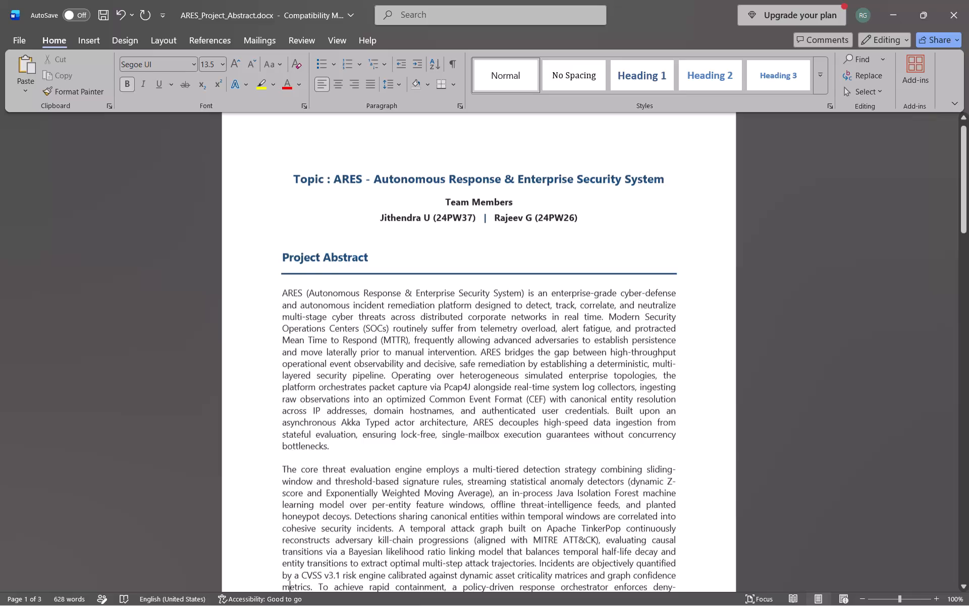
Look through the document from the project abstract to the end of the technology and role description table.
{"action": "key", "text": "Down"}
{"action": "key", "text": "Down"}
{"action": "key", "text": "Down"}
{"action": "key", "text": "Down"}
{"action": "key", "text": "Down"}
{"action": "key", "text": "Down"}
{"action": "key", "text": "Down"}
{"action": "key", "text": "Down"}
{"action": "key", "text": "Down"}
{"action": "key", "text": "Down"}
{"action": "key", "text": "Down"}
{"action": "key", "text": "Down"}
{"action": "key", "text": "Down"}
{"action": "key", "text": "Down"}
{"action": "key", "text": "Down"}
{"action": "key", "text": "Down"}
{"action": "key", "text": "Down"}
{"action": "key", "text": "Down"}
{"action": "key", "text": "Down"}
{"action": "key", "text": "Down"}
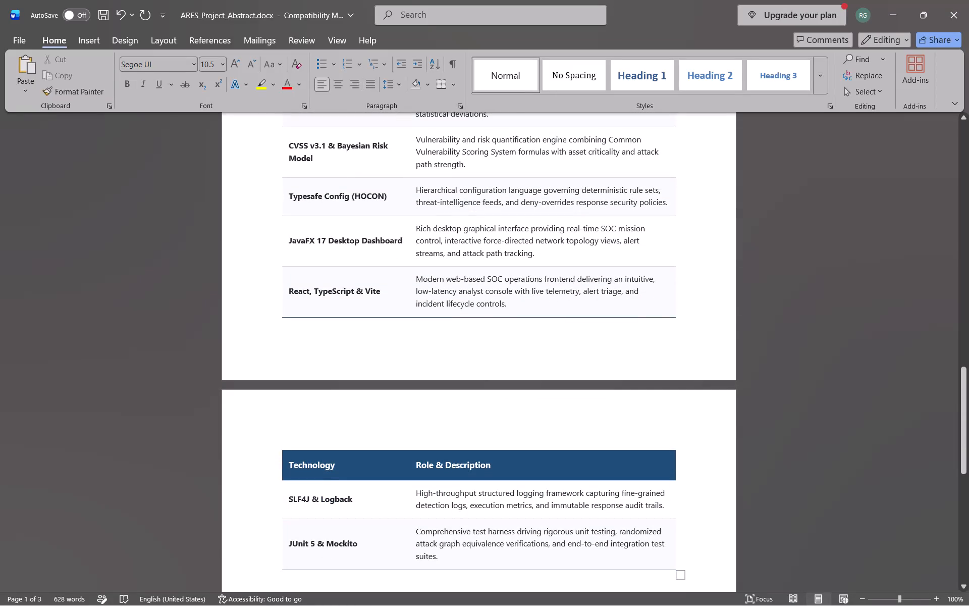
Return to the project abstract and examine its paragraph on the core threat evaluation engine.
{"action": "key", "text": "Up"}
{"action": "key", "text": "Up"}
{"action": "key", "text": "Up"}
{"action": "key", "text": "Up"}
{"action": "key", "text": "Up"}
{"action": "key", "text": "Up"}
{"action": "key", "text": "Up"}
{"action": "key", "text": "Up"}
{"action": "key", "text": "Up"}
{"action": "key", "text": "Up"}
{"action": "key", "text": "Up"}
{"action": "key", "text": "Up"}
{"action": "key", "text": "Up"}
{"action": "key", "text": "Up"}
{"action": "key", "text": "Up"}
{"action": "key", "text": "Up"}
{"action": "key", "text": "Up"}
{"action": "key", "text": "Up"}
{"action": "key", "text": "Up"}
{"action": "key", "text": "Up"}
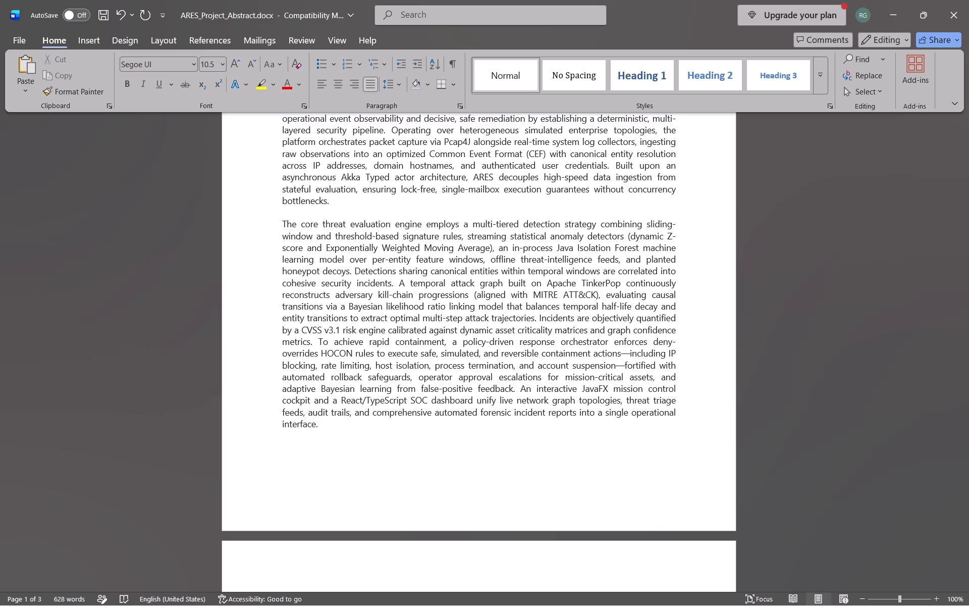
Switch to Microsoft Edge and open the Gmail inbox at mail.google.com in a new tab.
{"action": "key", "text": "super+3"}
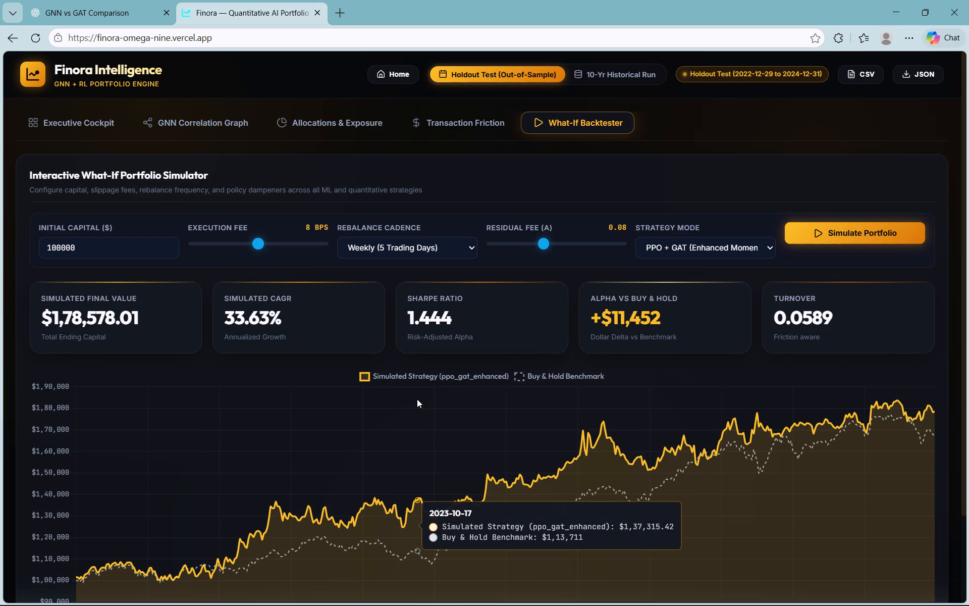
{"action": "key", "text": "ctrl+t"}
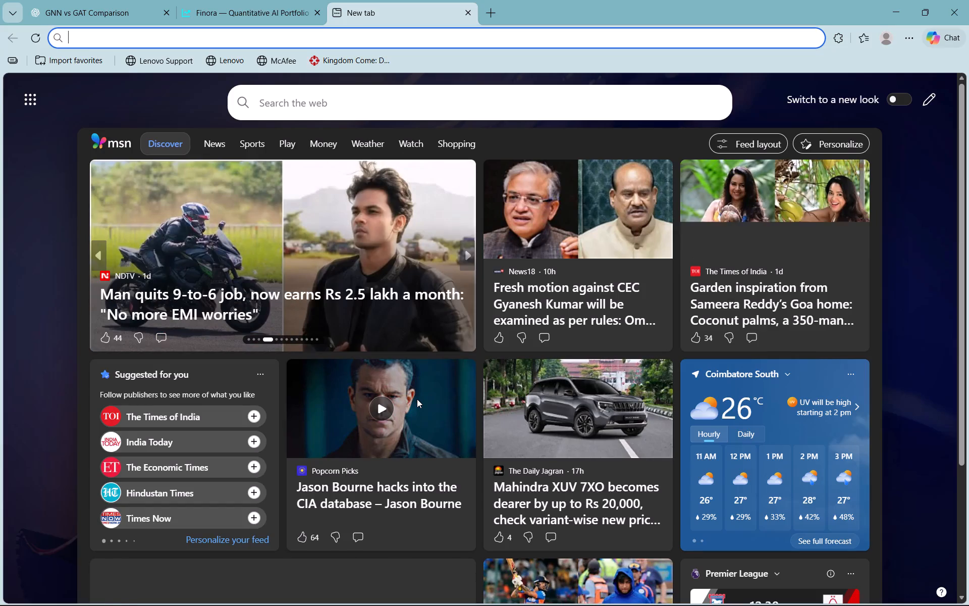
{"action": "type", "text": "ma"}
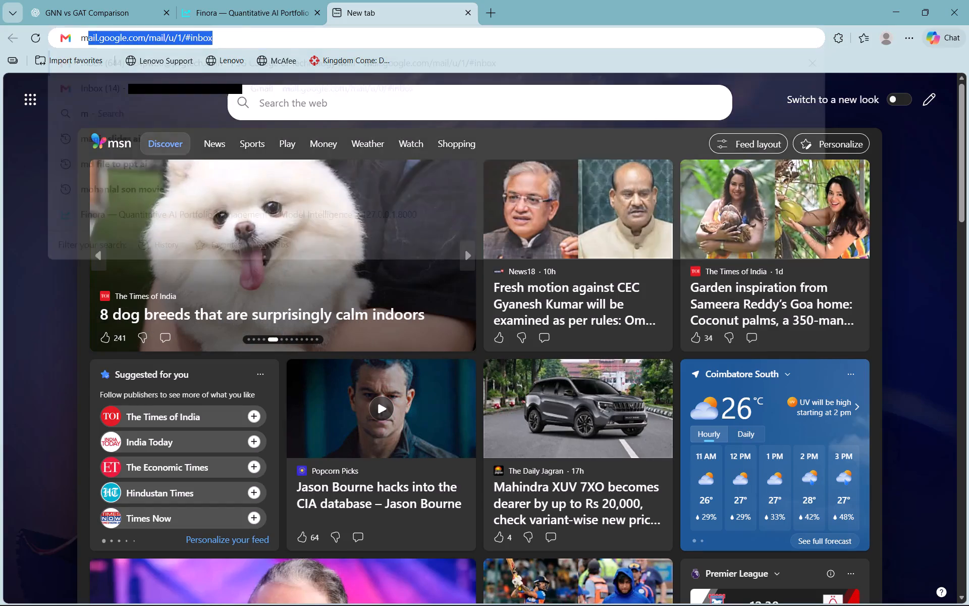
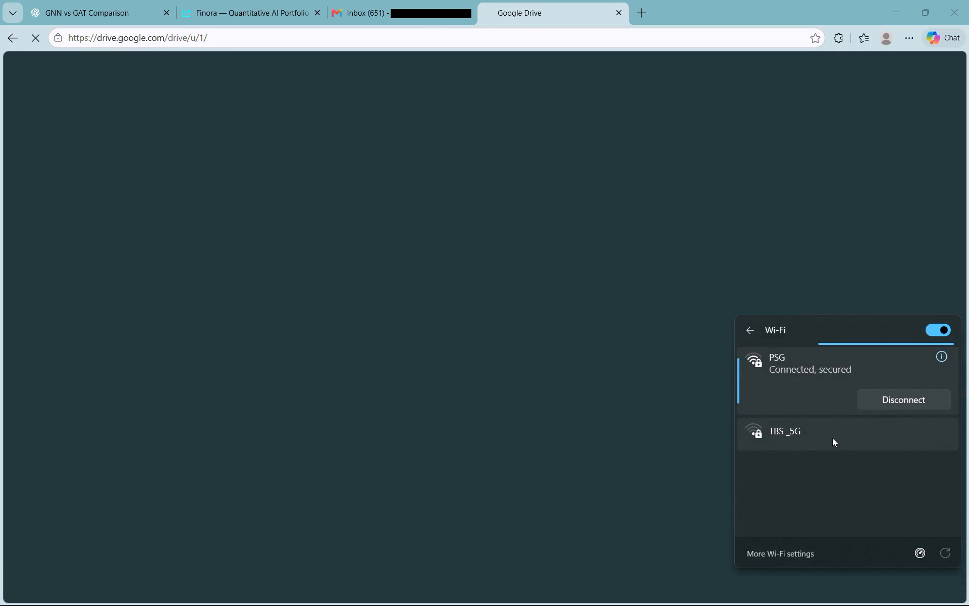
Switch the Wi-Fi connection to the secured PK's iPhone network, keeping automatic connection enabled.
{"action": "scroll", "coordinate": [832, 438], "scroll_direction": "up", "scroll_amount": 4}
{"action": "left_click", "coordinate": [832, 438]}
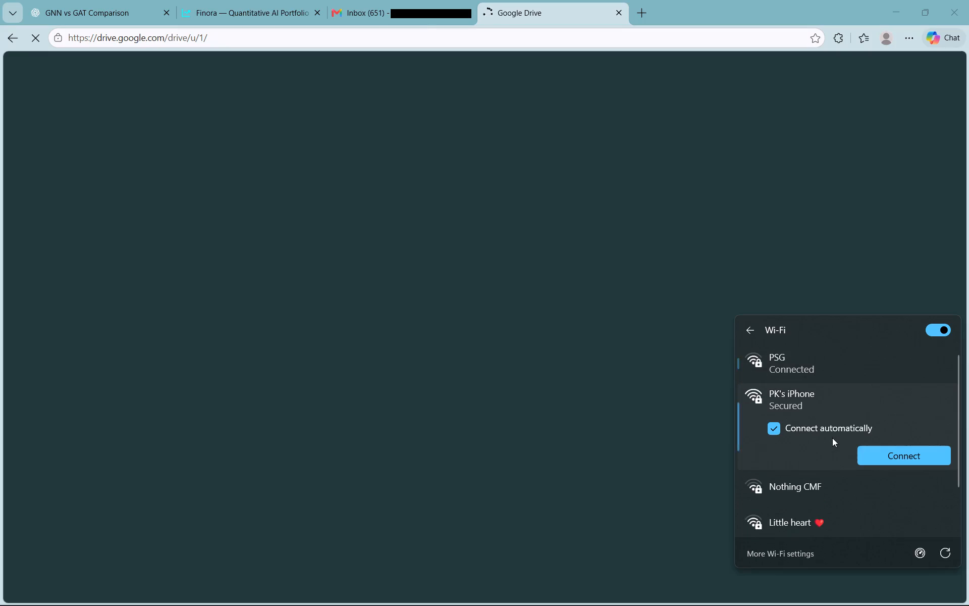
{"action": "left_click", "coordinate": [860, 452]}
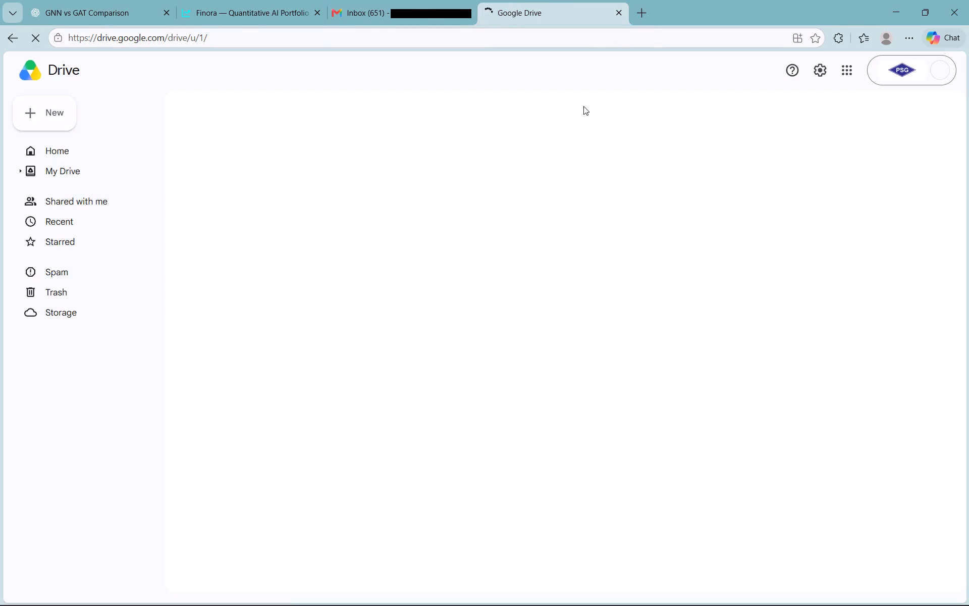
{"action": "double_click", "coordinate": [410, 251]}
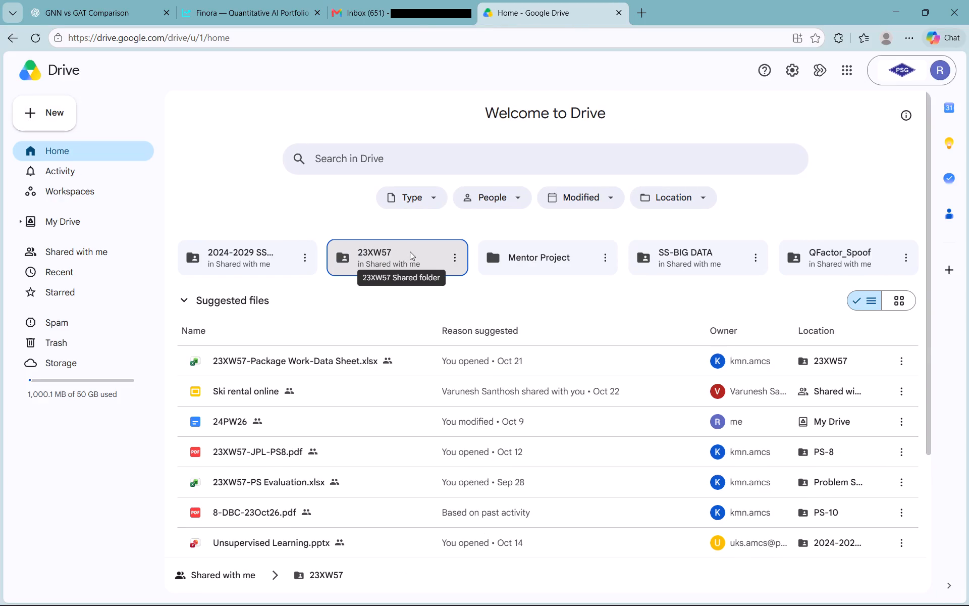
{"action": "double_click", "coordinate": [369, 256]}
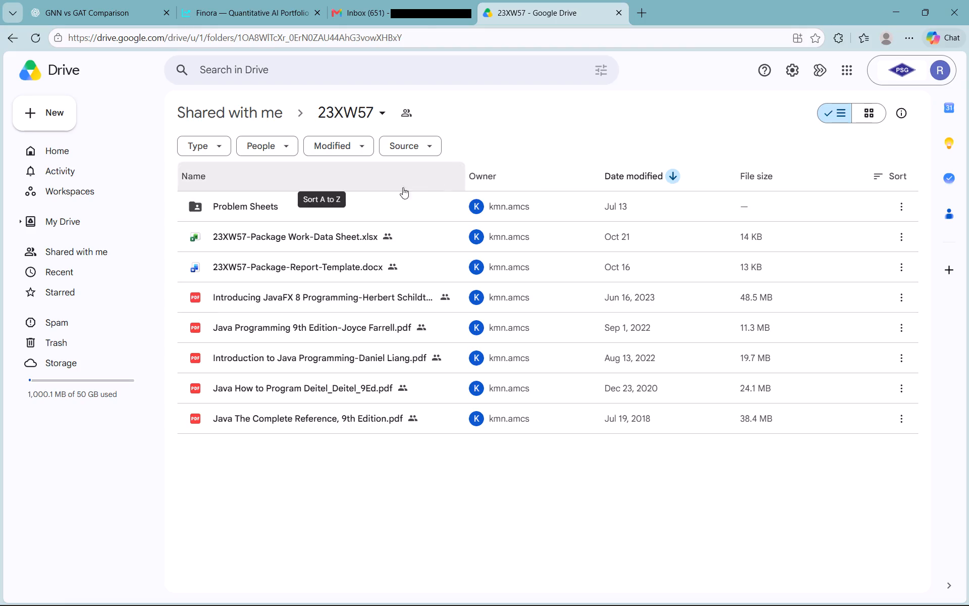
{"action": "double_click", "coordinate": [285, 265]}
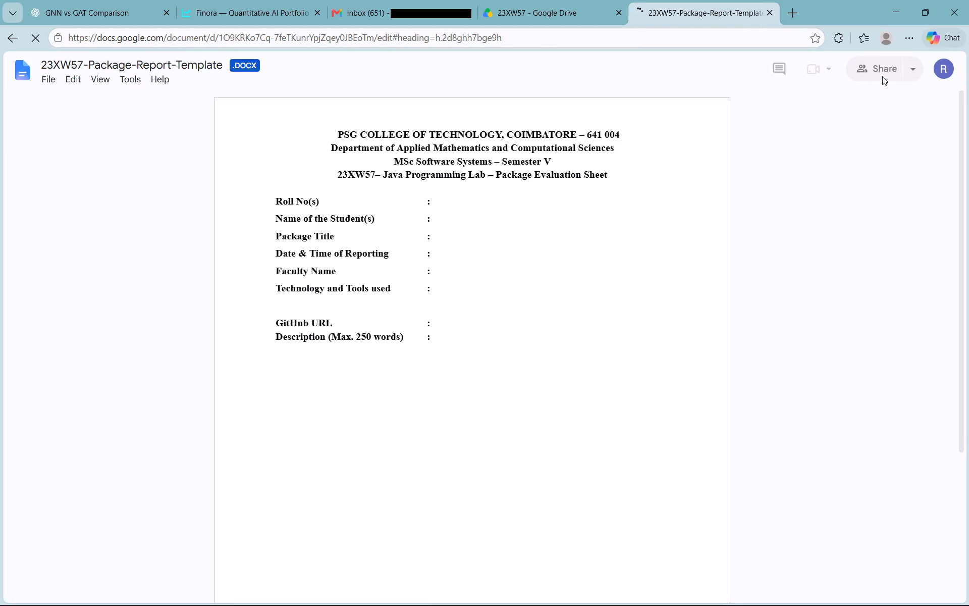
Download the package report template as a .docx file and open it in Word with editing enabled.
{"action": "left_click", "coordinate": [41, 78]}
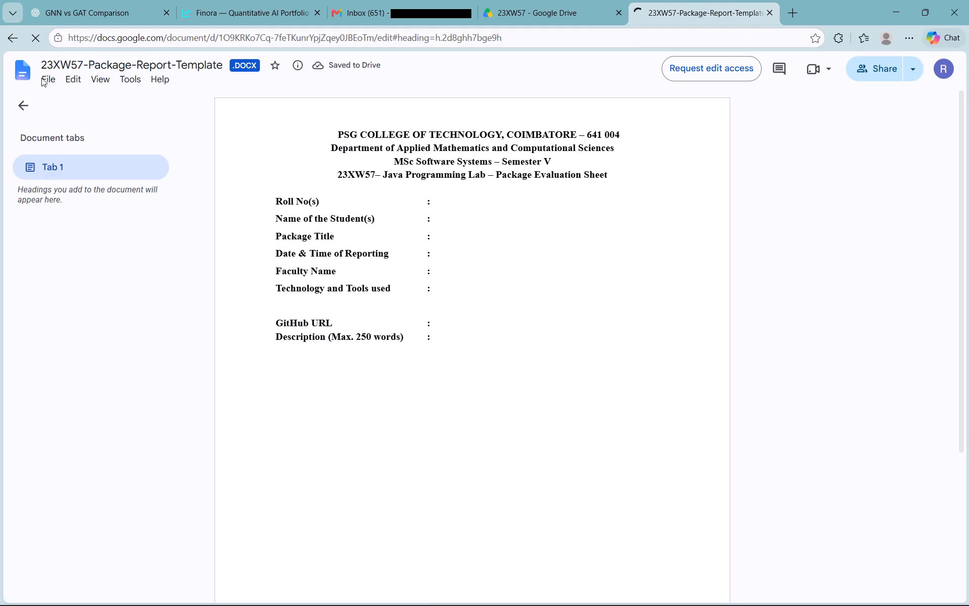
{"action": "left_click", "coordinate": [46, 81]}
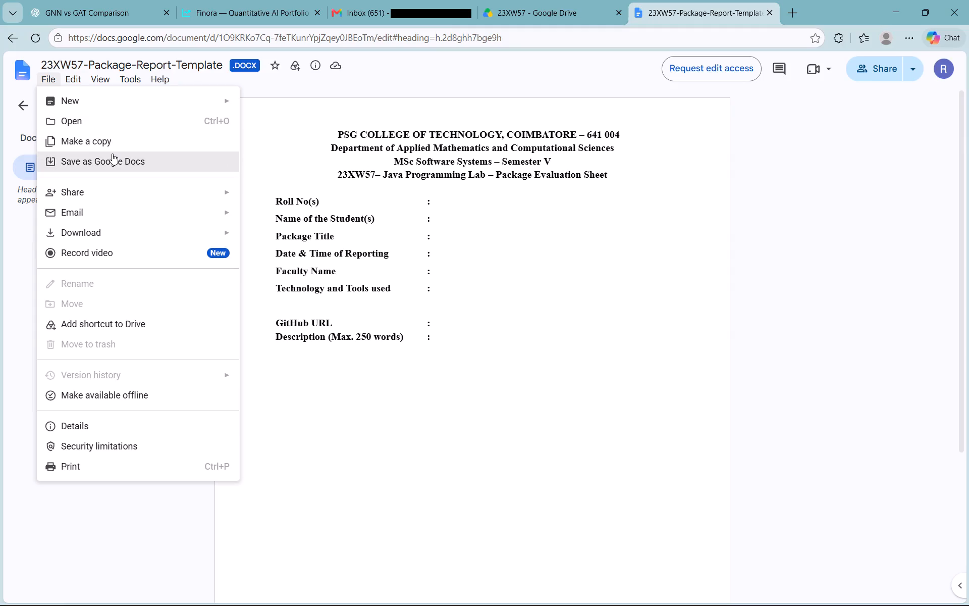
{"action": "left_click", "coordinate": [113, 228]}
{"action": "left_click", "coordinate": [283, 237]}
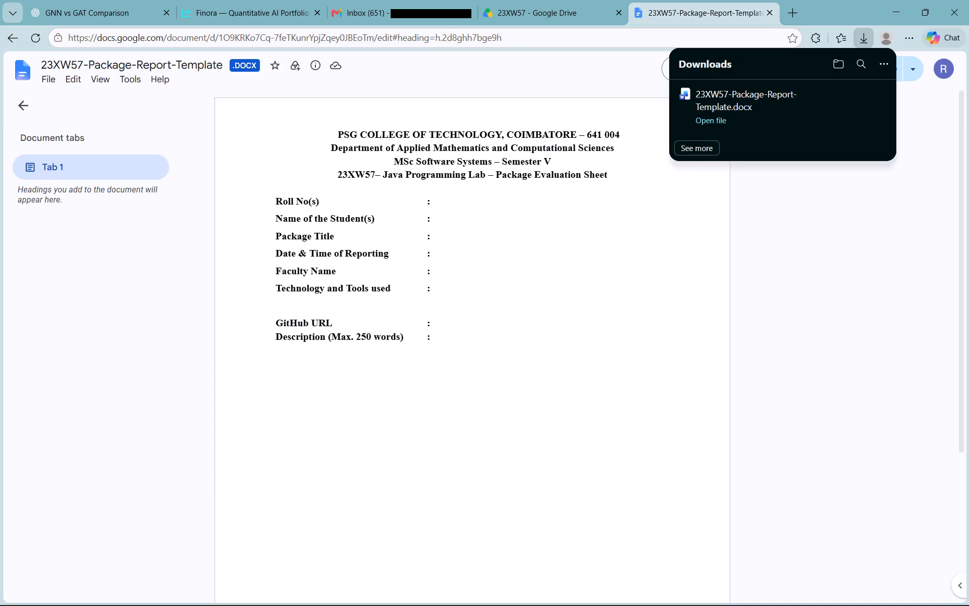
{"action": "left_click", "coordinate": [704, 116]}
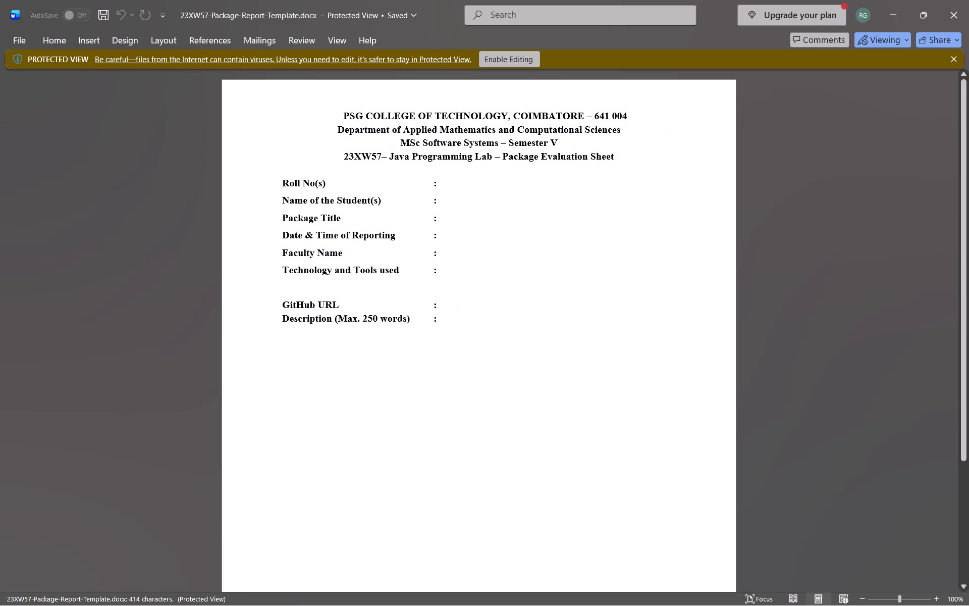
{"action": "left_click", "coordinate": [497, 68]}
{"action": "left_click", "coordinate": [501, 58]}
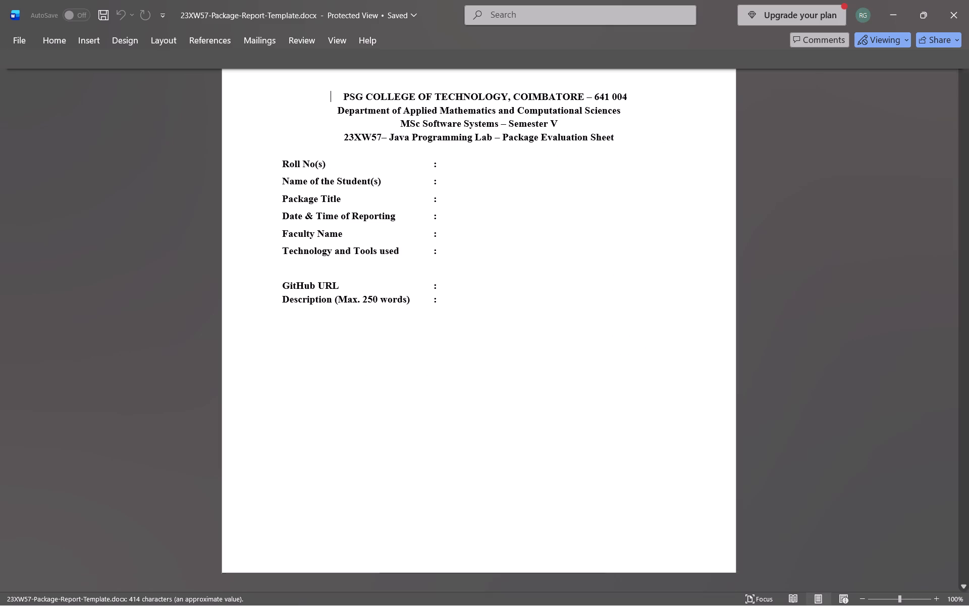
Fill in Roll No(s) with the two team members' roll numbers, separated by a comma.
{"action": "left_click", "coordinate": [474, 223]}
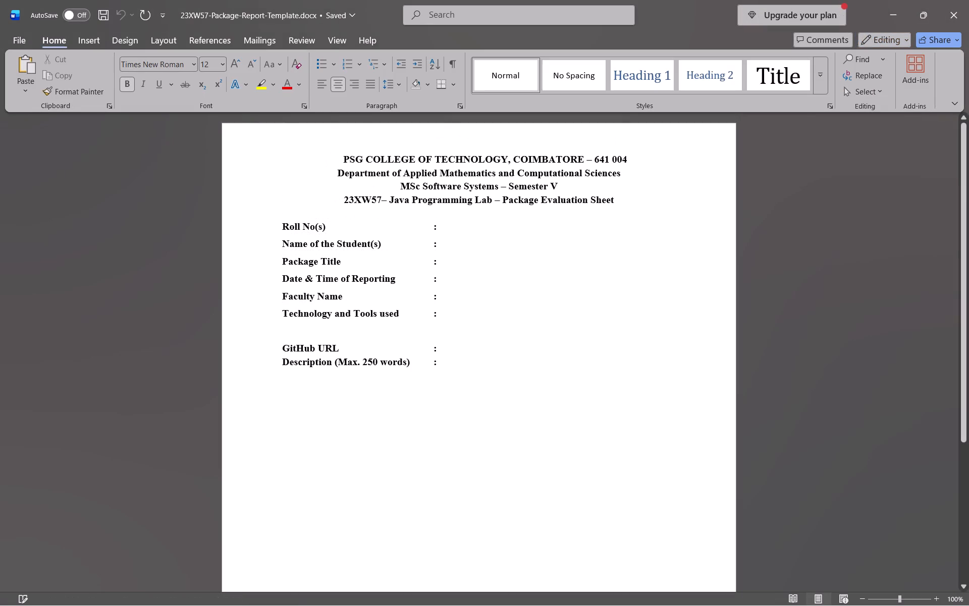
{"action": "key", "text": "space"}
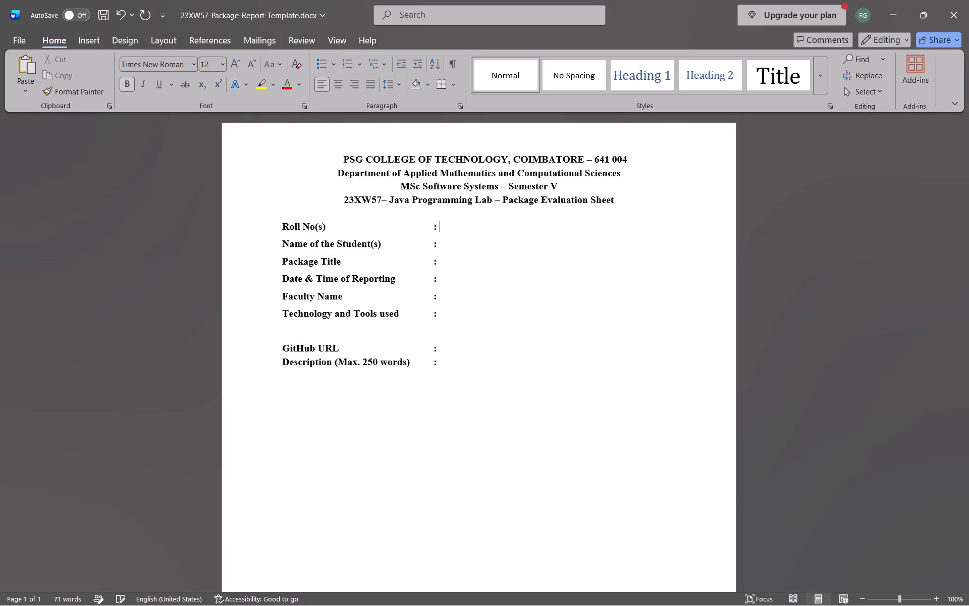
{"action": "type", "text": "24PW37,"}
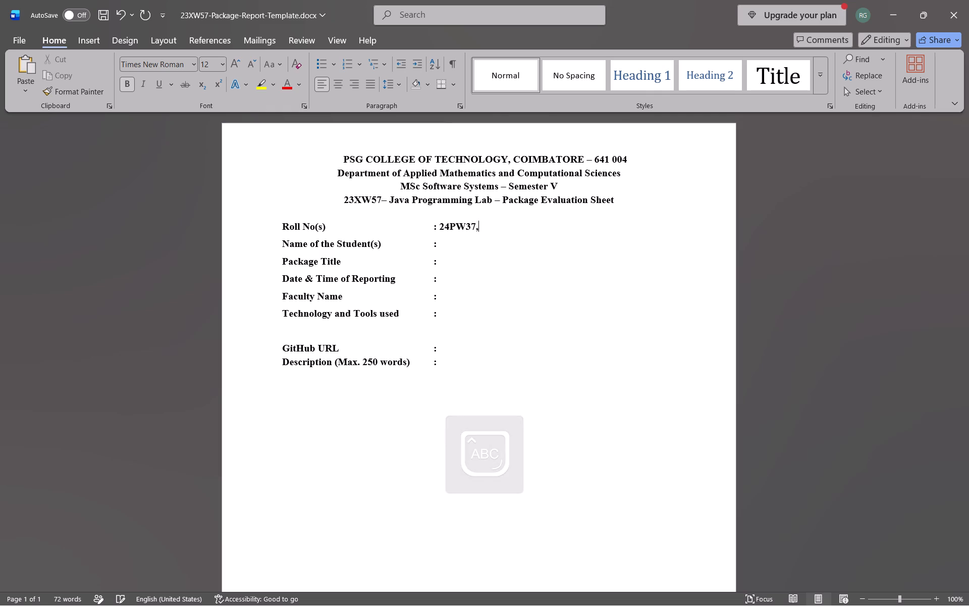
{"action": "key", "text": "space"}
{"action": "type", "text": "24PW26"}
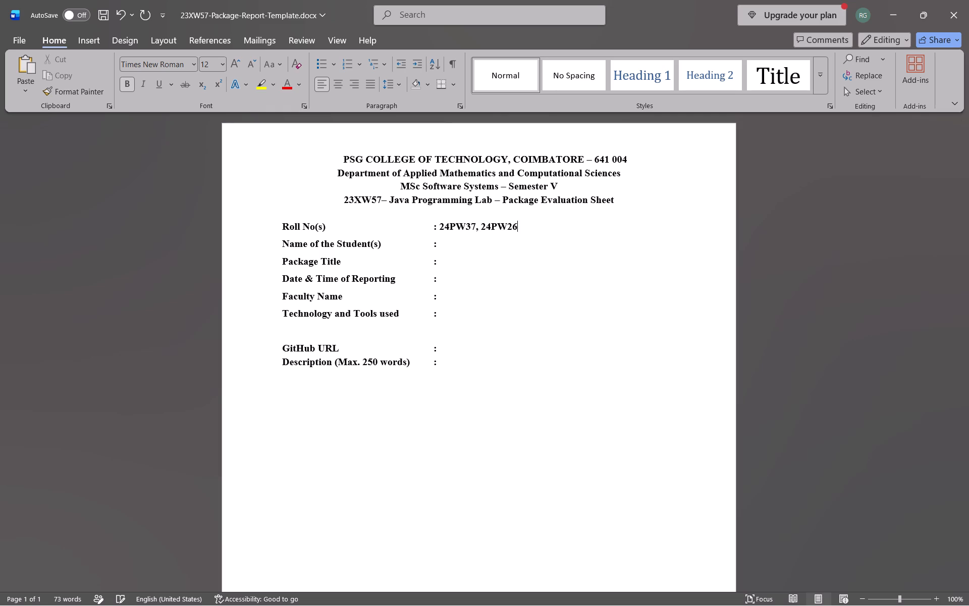
Fill in Name of the Student(s) with both team members' names and initials in capitals, separated by a comma.
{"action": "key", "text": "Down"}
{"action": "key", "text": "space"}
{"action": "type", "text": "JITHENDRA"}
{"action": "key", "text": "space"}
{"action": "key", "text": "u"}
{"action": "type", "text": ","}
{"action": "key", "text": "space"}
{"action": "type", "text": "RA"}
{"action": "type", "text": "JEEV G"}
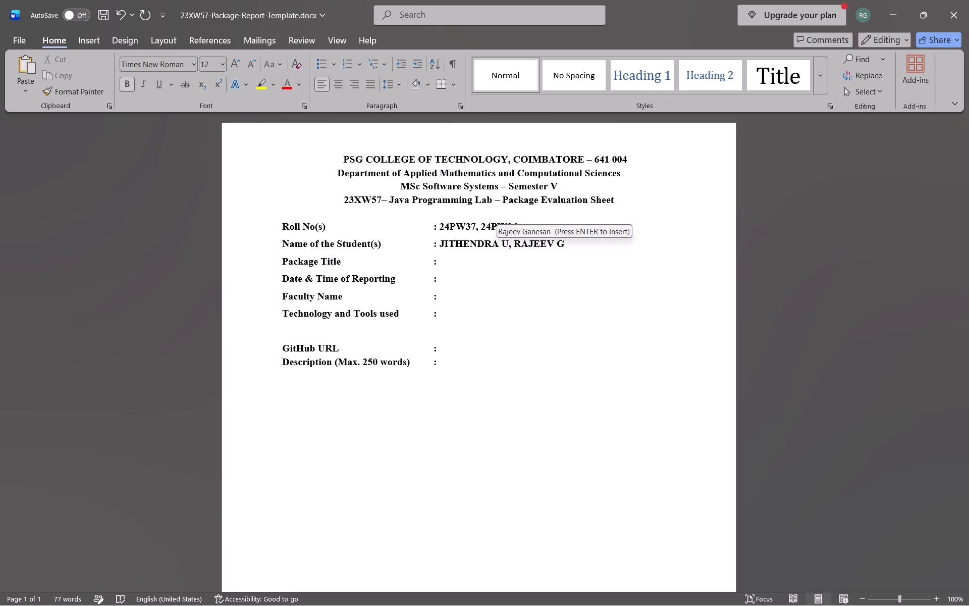
Ready the Package Title entry for text, and open 23XW57-Package Work-Data Sheet.xlsx from the 23XW57 Drive folder in Edge.
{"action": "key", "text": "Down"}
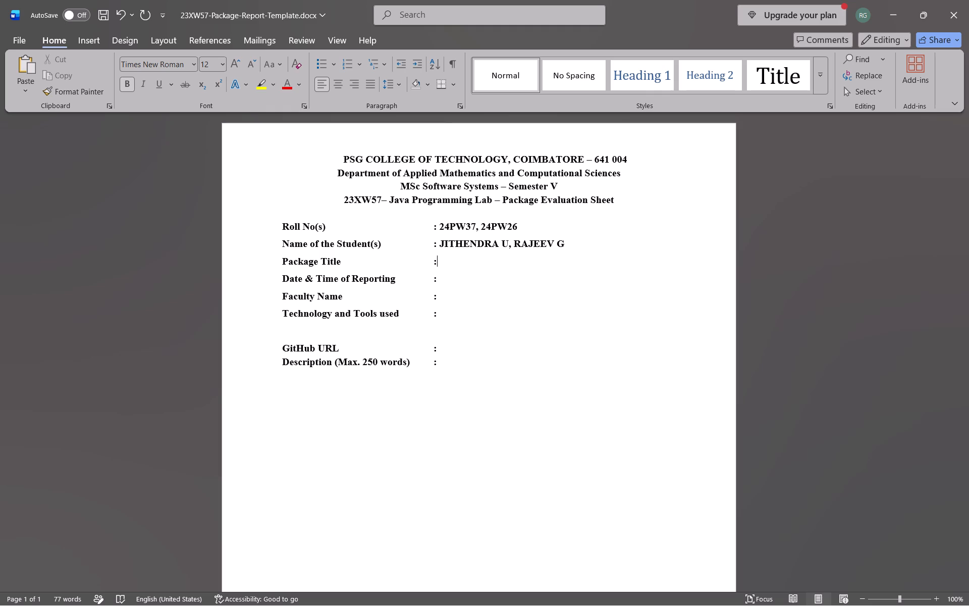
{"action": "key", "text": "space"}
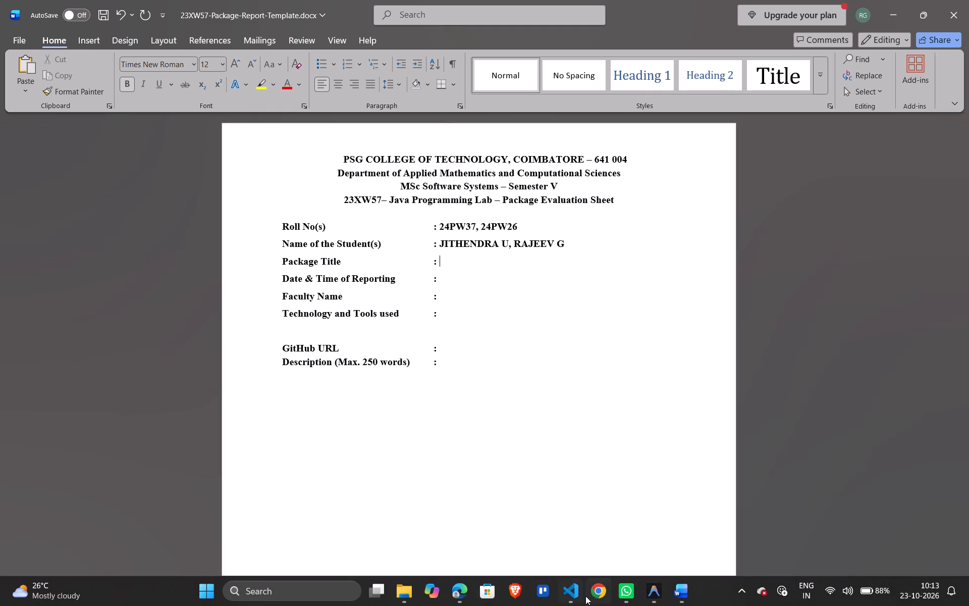
{"action": "left_click", "coordinate": [455, 593]}
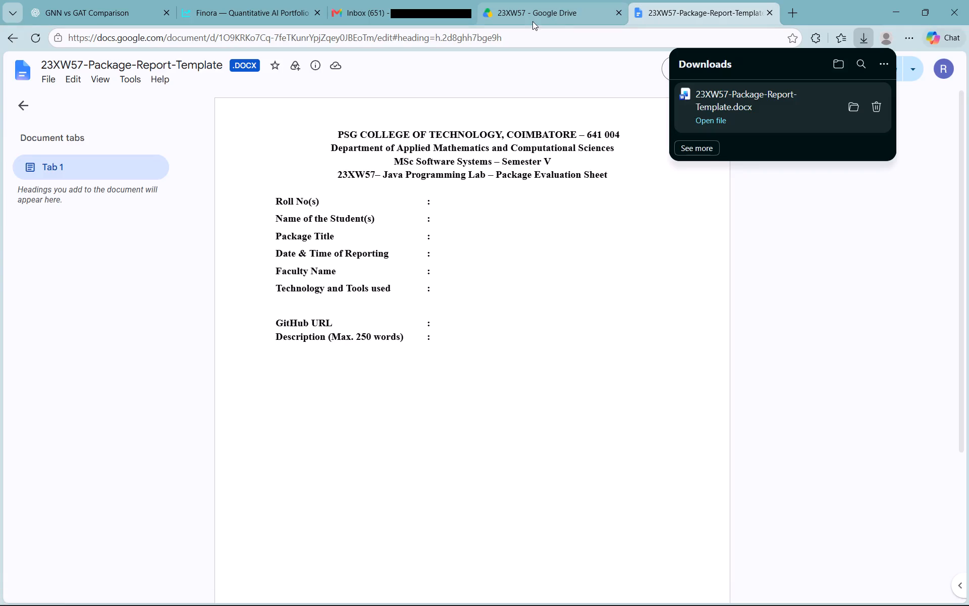
{"action": "left_click", "coordinate": [538, 11]}
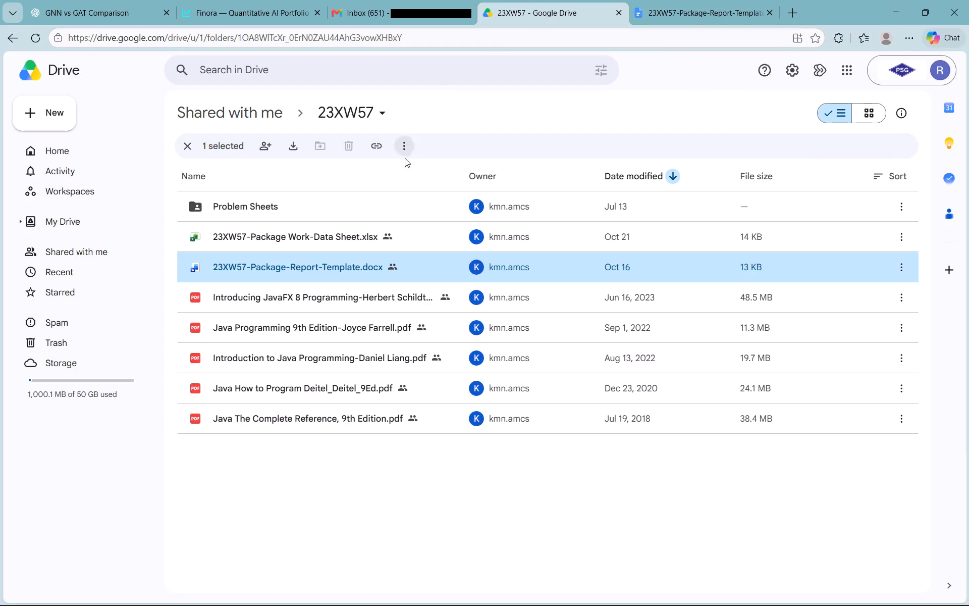
{"action": "double_click", "coordinate": [352, 233]}
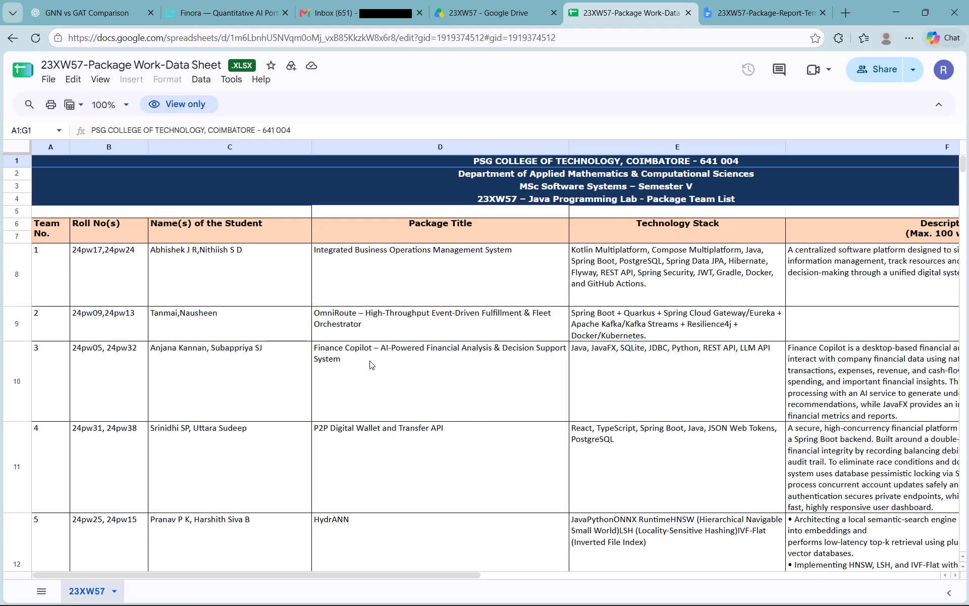
Locate team 8's row in the package data sheet and select its Package Title cell for the ARES project.
{"action": "scroll", "coordinate": [537, 408], "scroll_direction": "down", "scroll_amount": 5}
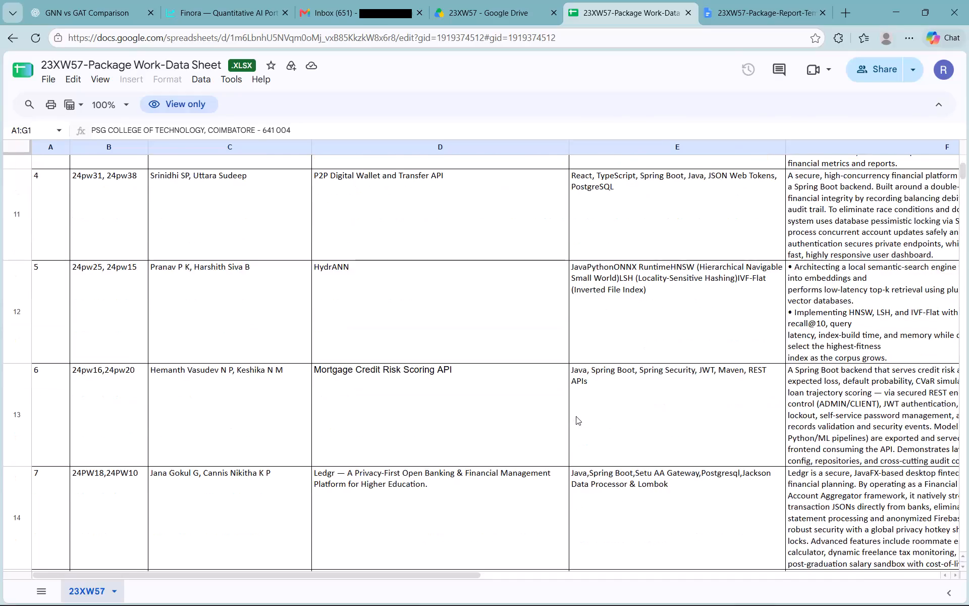
{"action": "scroll", "coordinate": [576, 416], "scroll_direction": "down", "scroll_amount": 4}
{"action": "left_click", "coordinate": [455, 277]}
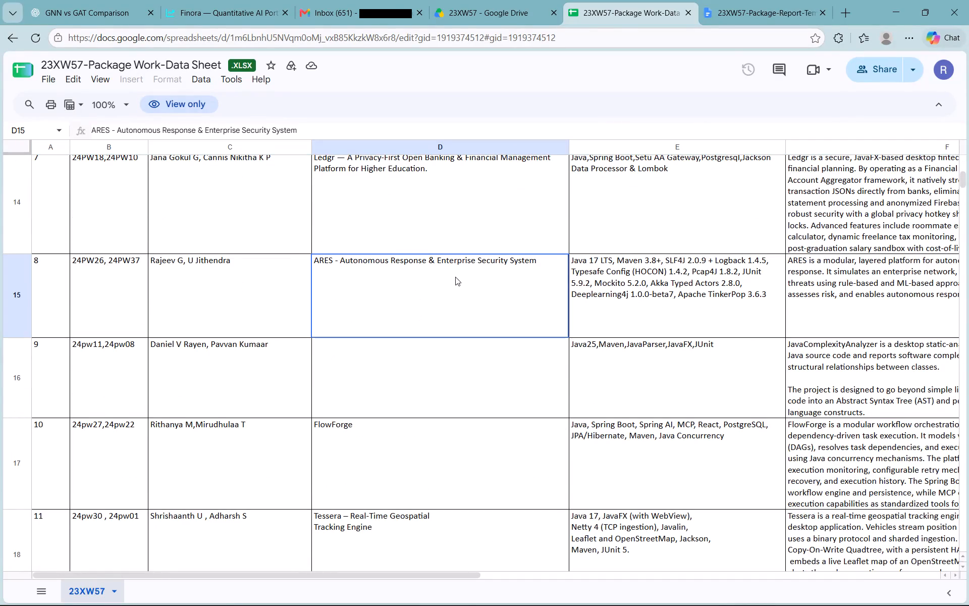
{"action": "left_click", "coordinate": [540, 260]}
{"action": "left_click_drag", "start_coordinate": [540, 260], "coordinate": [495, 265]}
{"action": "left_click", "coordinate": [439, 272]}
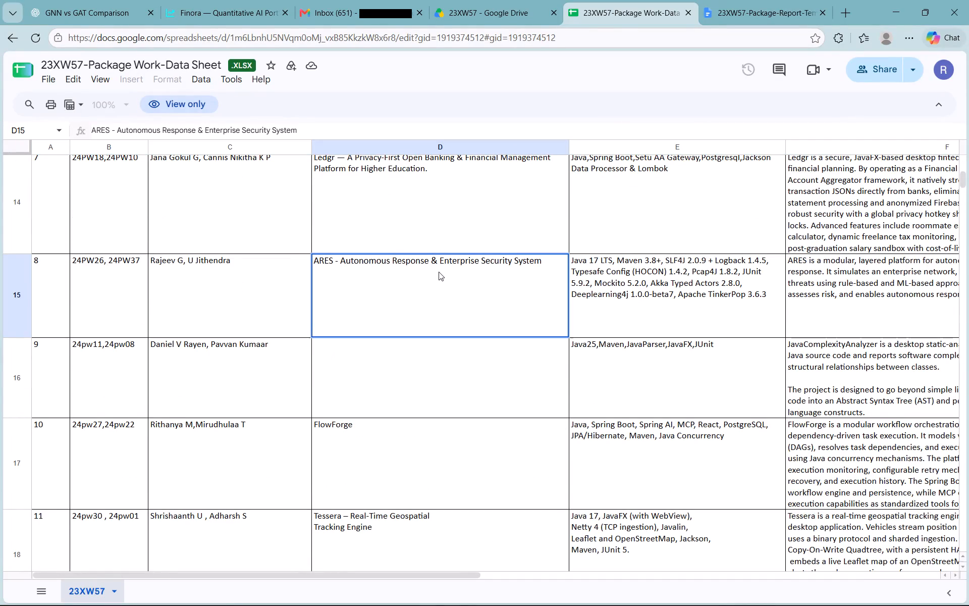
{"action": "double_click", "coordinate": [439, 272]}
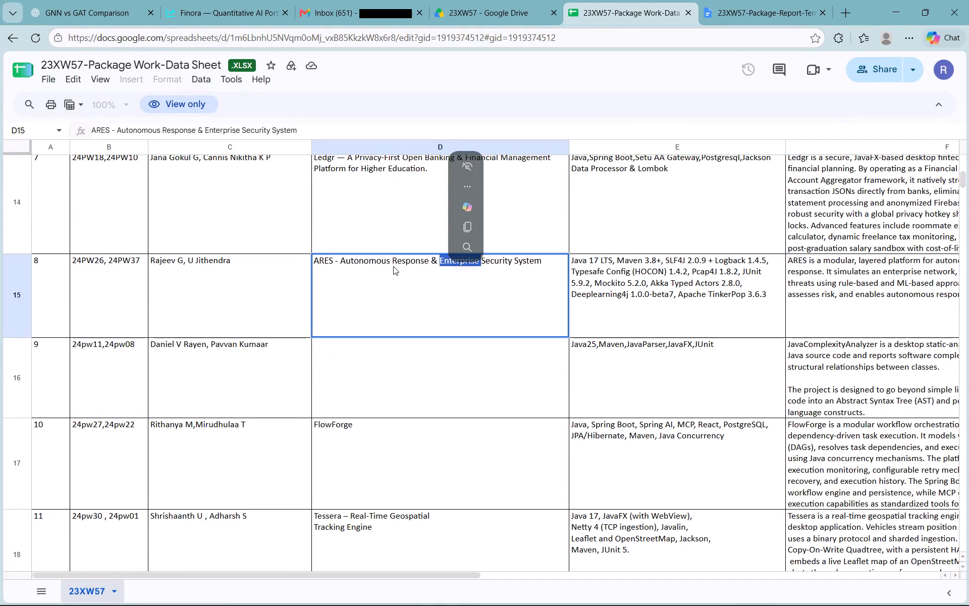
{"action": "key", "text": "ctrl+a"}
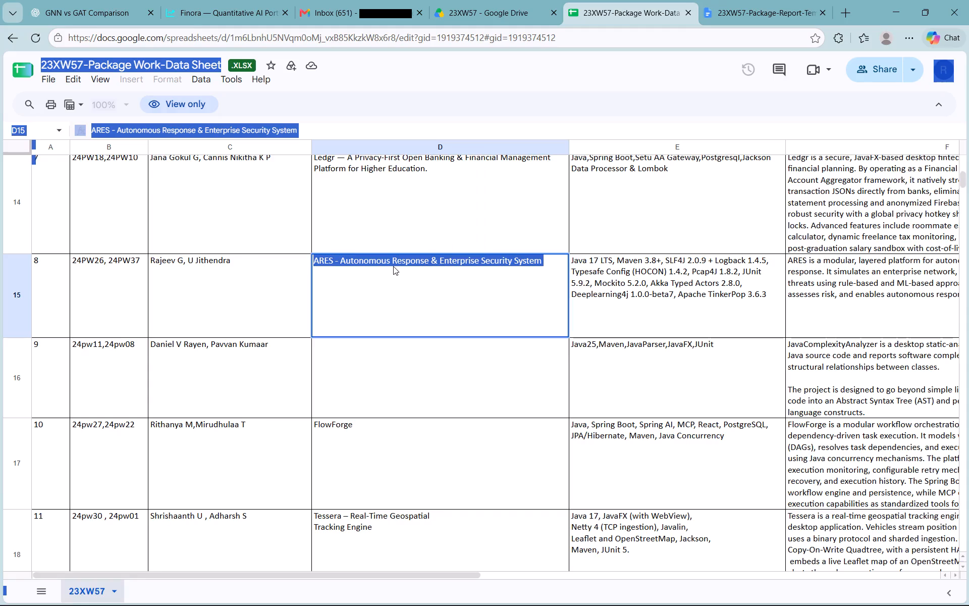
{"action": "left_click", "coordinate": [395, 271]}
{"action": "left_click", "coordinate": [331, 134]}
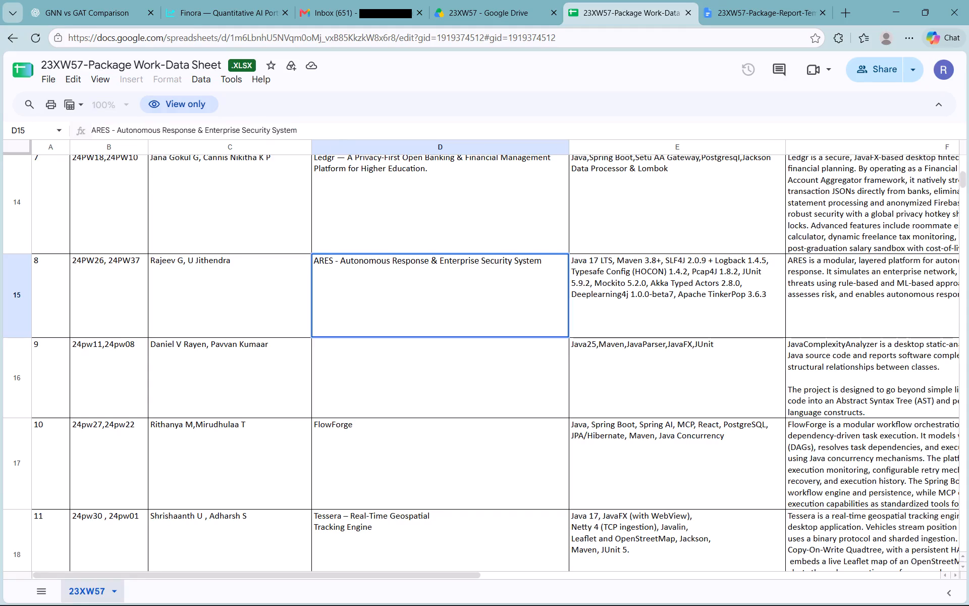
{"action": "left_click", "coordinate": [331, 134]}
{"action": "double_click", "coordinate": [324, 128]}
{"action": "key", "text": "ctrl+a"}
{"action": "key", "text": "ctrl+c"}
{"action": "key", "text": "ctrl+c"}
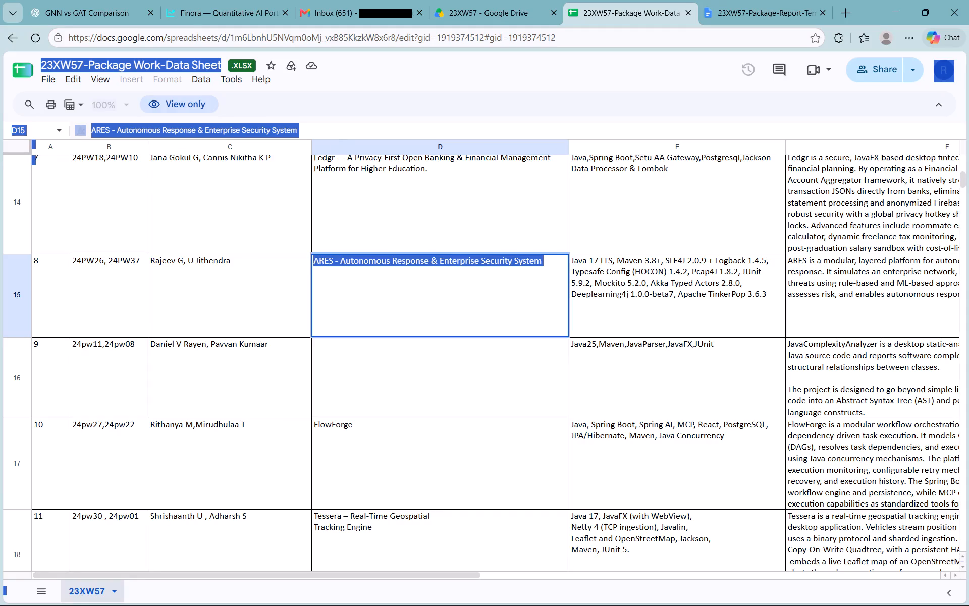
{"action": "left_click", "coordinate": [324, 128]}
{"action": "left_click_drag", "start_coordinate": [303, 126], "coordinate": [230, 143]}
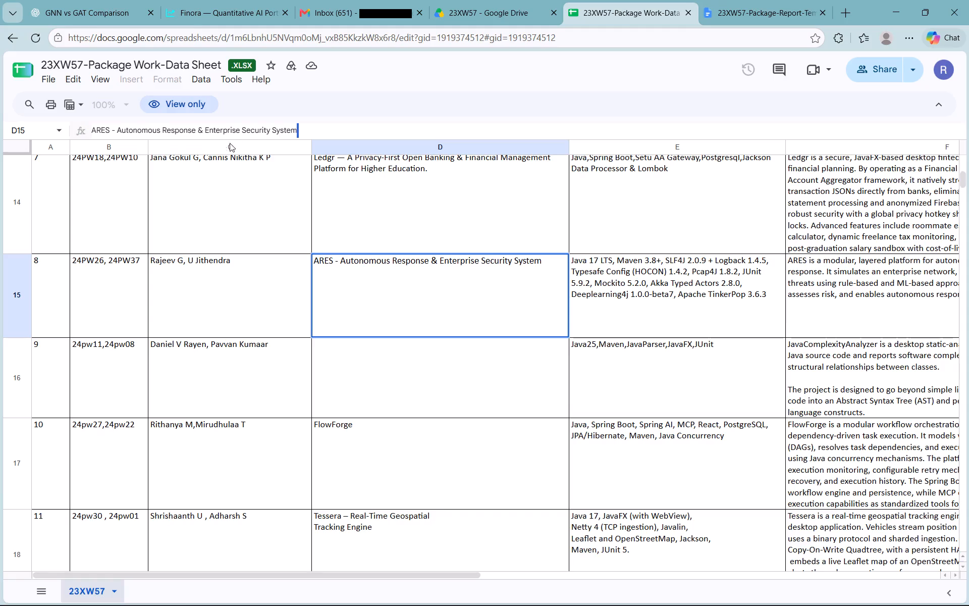
Copy the full title "ARES - Autonomous Response & Enterprise Security System" and paste it into the Package Title entry of the Word template.
{"action": "left_click_drag", "start_coordinate": [230, 143], "coordinate": [90, 135]}
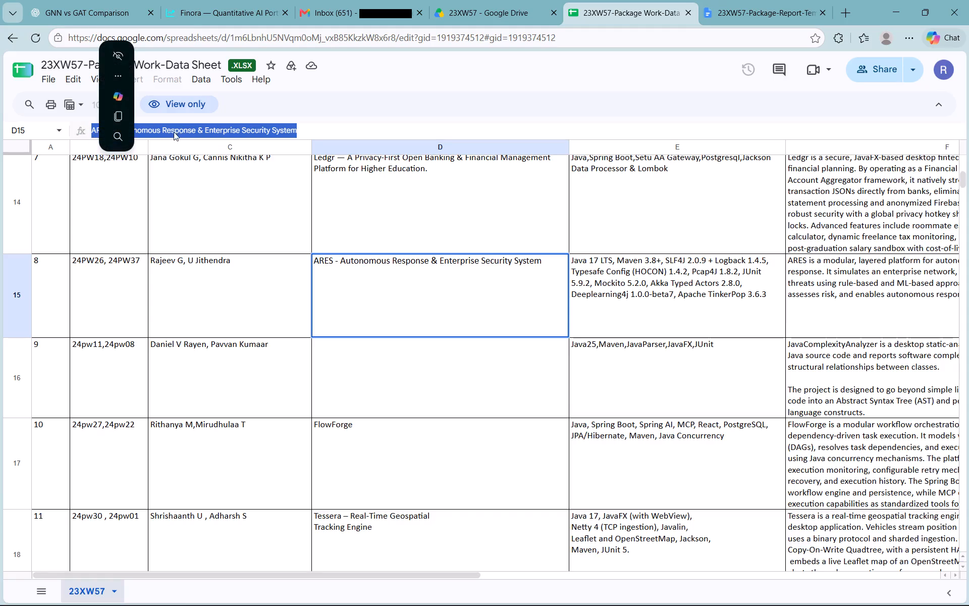
{"action": "right_click", "coordinate": [186, 130]}
{"action": "right_click", "coordinate": [187, 130]}
{"action": "right_click_drag", "start_coordinate": [193, 131], "coordinate": [193, 135]}
{"action": "right_click", "coordinate": [223, 123]}
{"action": "right_click", "coordinate": [225, 126]}
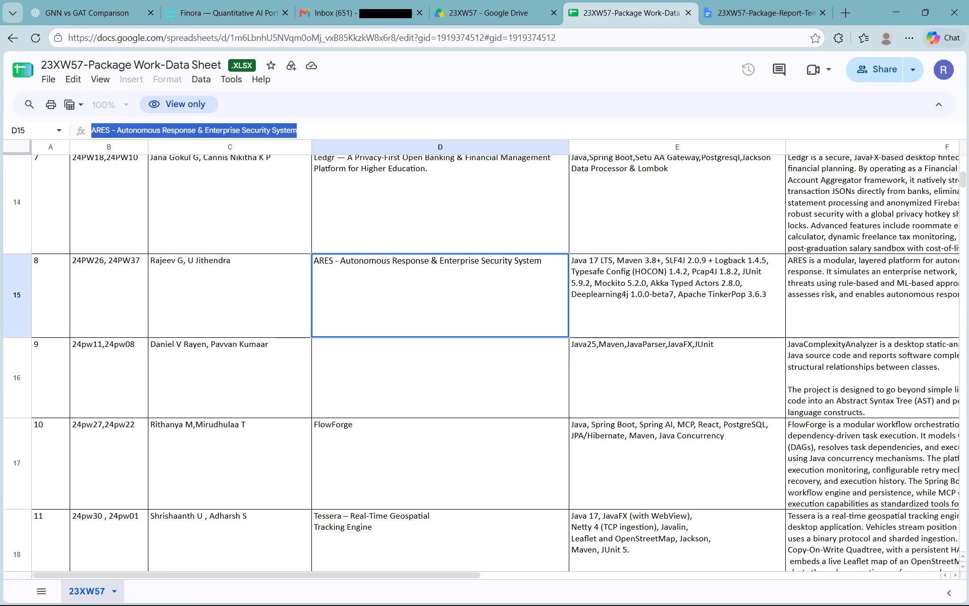
{"action": "right_click", "coordinate": [272, 126]}
{"action": "key", "text": "ctrl+c"}
{"action": "key", "text": "ctrl+c"}
{"action": "key", "text": "alt+Tab"}
{"action": "key", "text": "alt+Tab"}
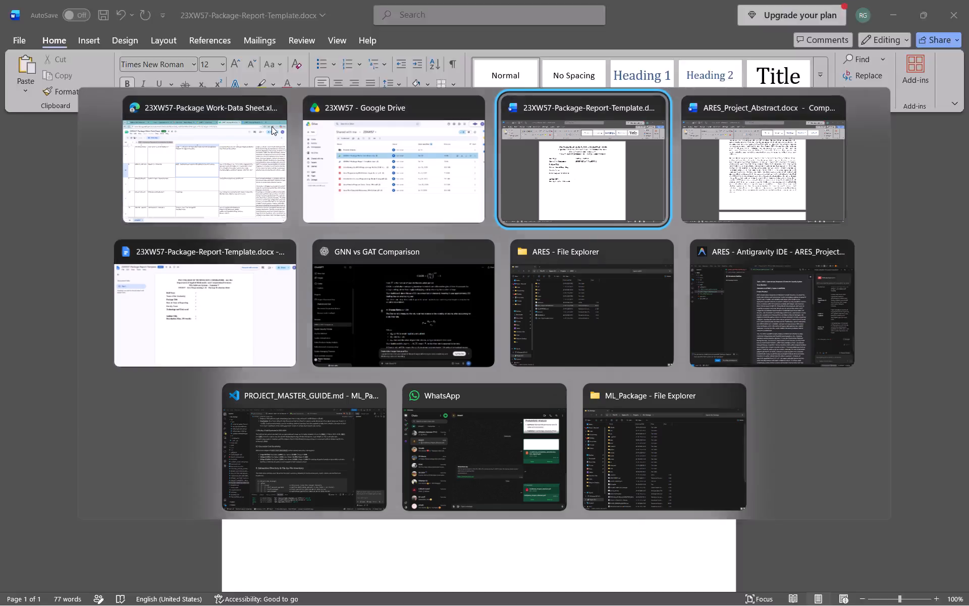
{"action": "key", "text": "ctrl+v"}
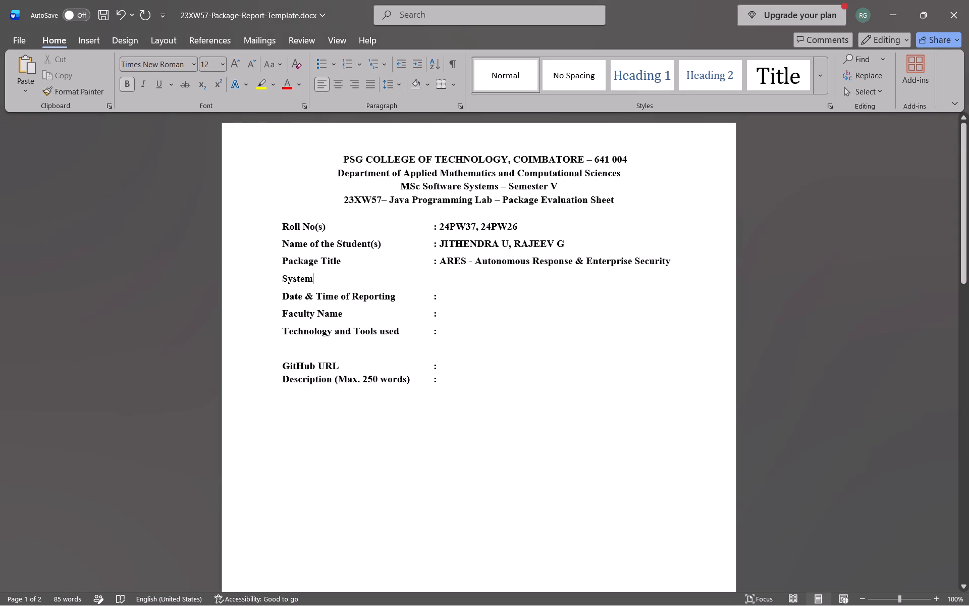
Remove one tab before the colon on the Roll No(s) line to bring its entry closer to the label.
{"action": "key", "text": "Up"}
{"action": "key", "text": "Up"}
{"action": "key", "text": "Up"}
{"action": "key", "text": "Right"}
{"action": "key", "text": "Right"}
{"action": "key", "text": "Right"}
{"action": "key", "text": "Right"}
{"action": "key", "text": "Right"}
{"action": "key", "text": "Right"}
{"action": "key", "text": "Right"}
{"action": "key", "text": "Right"}
{"action": "key", "text": "Right"}
{"action": "key", "text": "Right"}
{"action": "key", "text": "Right"}
{"action": "key", "text": "Right"}
{"action": "key", "text": "Right"}
{"action": "key", "text": "Right"}
{"action": "key", "text": "Right"}
{"action": "key", "text": "Right"}
{"action": "key", "text": "Right"}
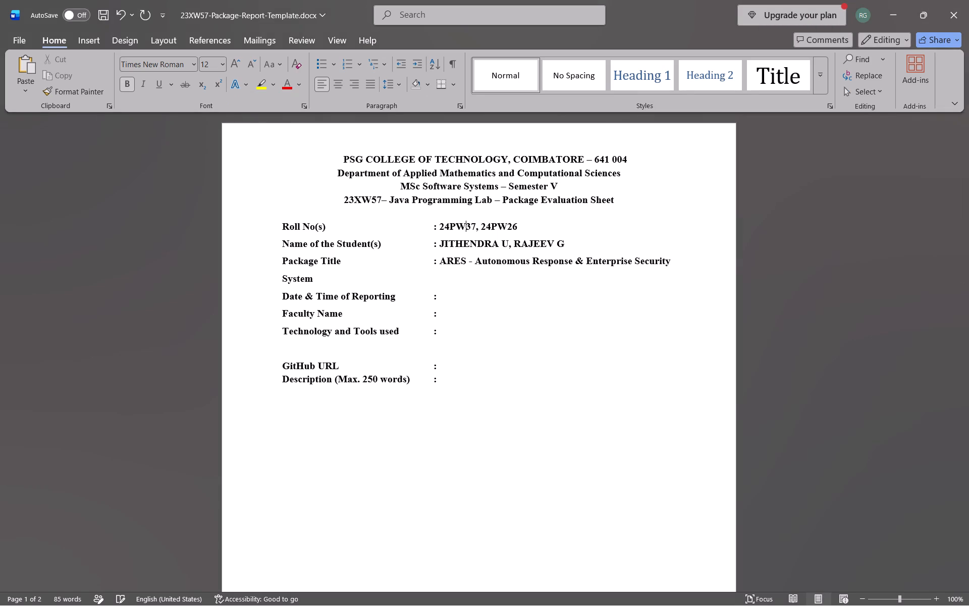
{"action": "key", "text": "Left"}
{"action": "key", "text": "Left"}
{"action": "key", "text": "Left"}
{"action": "key", "text": "Left"}
{"action": "key", "text": "Left"}
{"action": "key", "text": "Left"}
{"action": "key", "text": "Left"}
{"action": "key", "text": "Left"}
{"action": "key", "text": "Left"}
{"action": "key", "text": "Left"}
{"action": "key", "text": "BackSpace"}
Remove one tab before the colon on the Name of the Student(s) and Package Title lines, aligning them with Roll No(s).
{"action": "key", "text": "Down"}
{"action": "key", "text": "Right"}
{"action": "key", "text": "Right"}
{"action": "key", "text": "Right"}
{"action": "key", "text": "Left"}
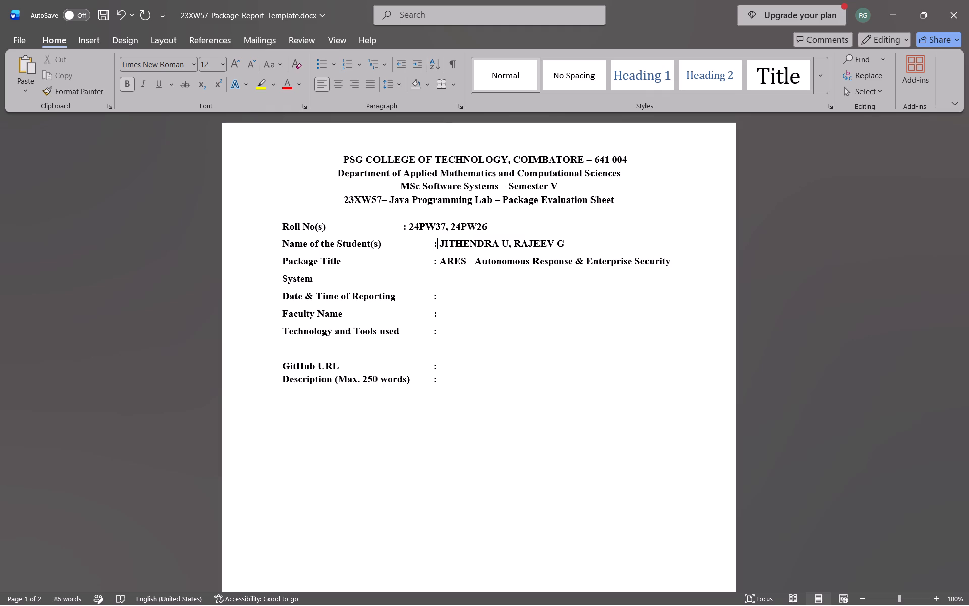
{"action": "key", "text": "Left"}
{"action": "key", "text": "BackSpace"}
{"action": "key", "text": "Down"}
{"action": "key", "text": "Right"}
{"action": "key", "text": "Right"}
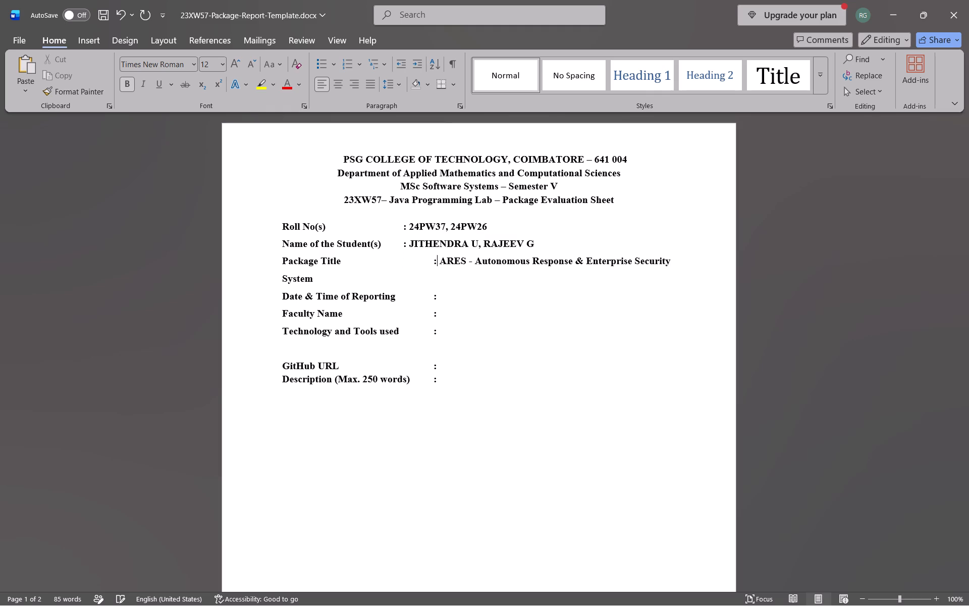
{"action": "key", "text": "Left"}
{"action": "key", "text": "BackSpace"}
Remove one tab before the colon on the Date & Time of Reporting and Faculty Name lines to match the lines above.
{"action": "key", "text": "Down"}
{"action": "key", "text": "Right"}
{"action": "key", "text": "Right"}
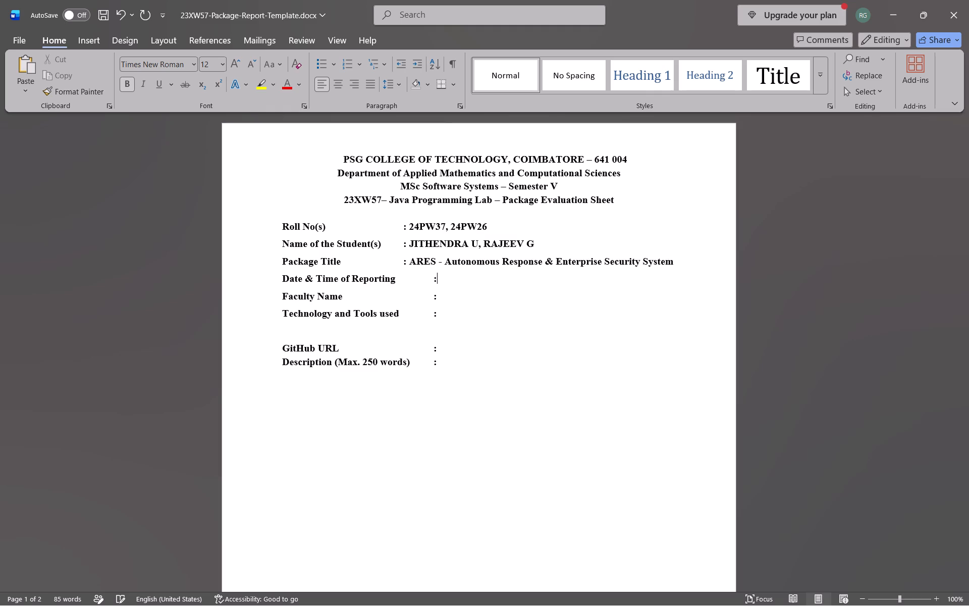
{"action": "key", "text": "Left"}
{"action": "key", "text": "BackSpace"}
{"action": "key", "text": "Down"}
{"action": "key", "text": "Right"}
{"action": "key", "text": "Right"}
{"action": "key", "text": "Left"}
{"action": "key", "text": "BackSpace"}
Remove one tab before the colon on the Technology and Tools used and GitHub URL lines to align them with the others.
{"action": "key", "text": "Down"}
{"action": "key", "text": "Delete"}
{"action": "key", "text": "Left"}
{"action": "key", "text": "Left"}
{"action": "key", "text": "Left"}
{"action": "key", "text": "Down"}
{"action": "key", "text": "Down"}
{"action": "key", "text": "Delete"}
Delete "(Max. 250 words)" from the Description label and add two tabs before its colon to align it with the other lines.
{"action": "key", "text": "Down"}
{"action": "key", "text": "Right"}
{"action": "key", "text": "Right"}
{"action": "key", "text": "BackSpace"}
{"action": "key", "text": "BackSpace"}
{"action": "key", "text": "BackSpace"}
{"action": "key", "text": "BackSpace"}
{"action": "key", "text": "BackSpace"}
{"action": "key", "text": "BackSpace"}
{"action": "key", "text": "BackSpace"}
{"action": "key", "text": "BackSpace"}
{"action": "key", "text": "BackSpace"}
{"action": "key", "text": "BackSpace"}
{"action": "key", "text": "BackSpace"}
{"action": "key", "text": "BackSpace"}
{"action": "key", "text": "BackSpace"}
{"action": "key", "text": "BackSpace"}
{"action": "key", "text": "BackSpace"}
{"action": "key", "text": "BackSpace"}
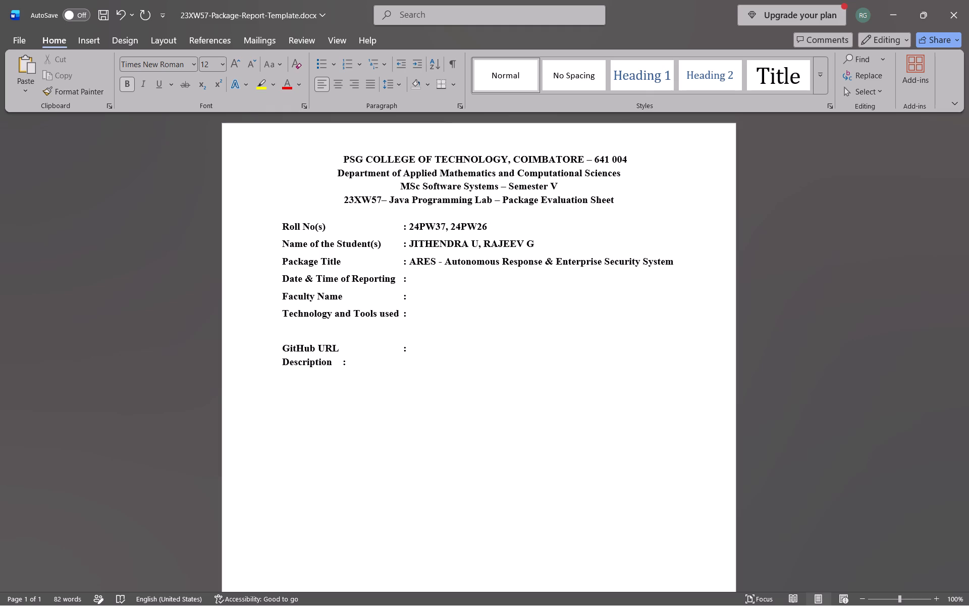
{"action": "key", "text": "Right"}
{"action": "key", "text": "Tab"}
{"action": "key", "text": "Tab"}
Ready the Date & Time of Reporting entry for text by adding a space after its colon.
{"action": "key", "text": "Up"}
{"action": "key", "text": "Up"}
{"action": "key", "text": "Up"}
{"action": "key", "text": "Up"}
{"action": "key", "text": "Up"}
{"action": "key", "text": "Right"}
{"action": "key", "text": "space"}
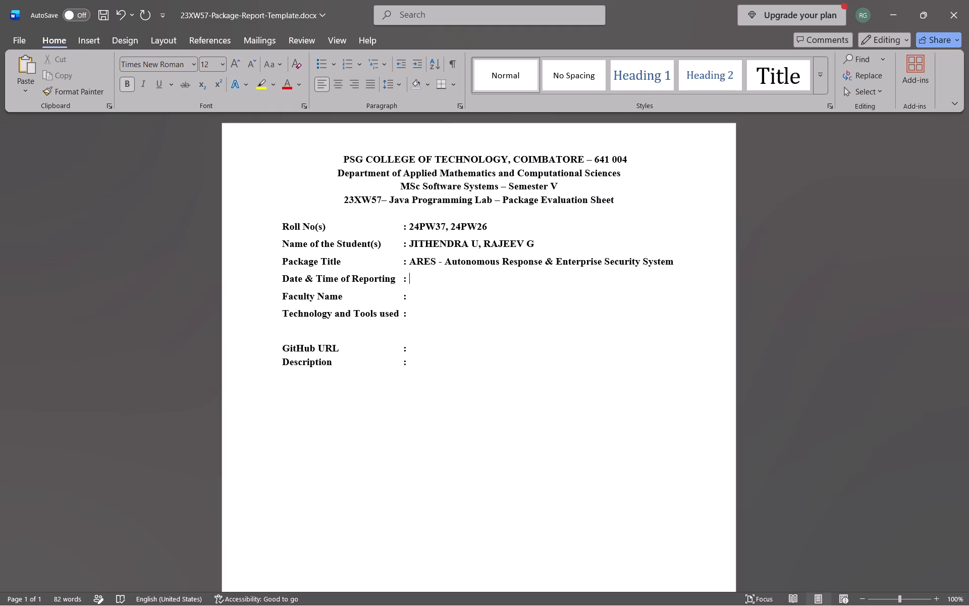
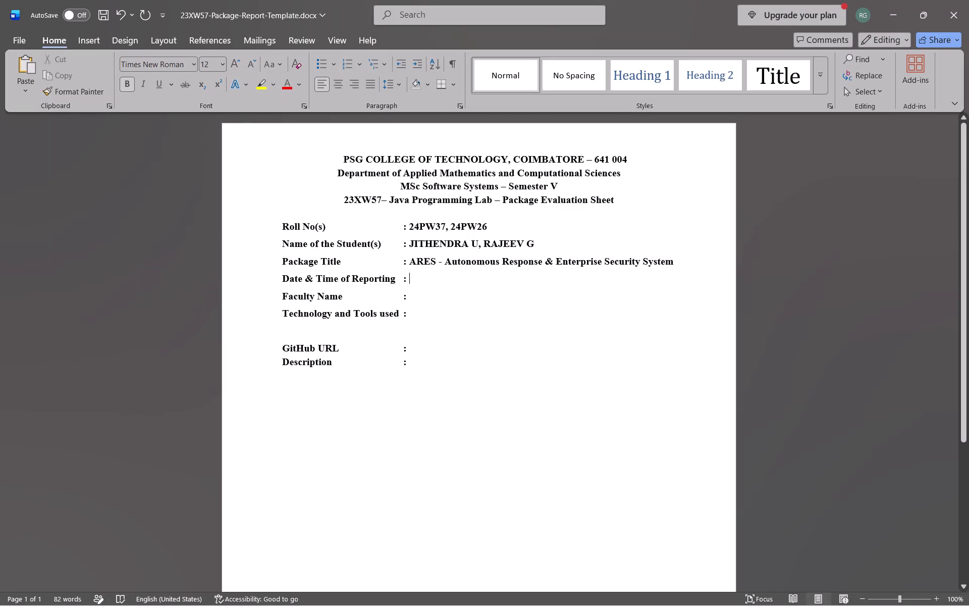
Fill in the Faculty Name line with the faculty member's name, using the title "Ms." and capital letters for the name.
{"action": "key", "text": "Down"}
{"action": "key", "text": "space"}
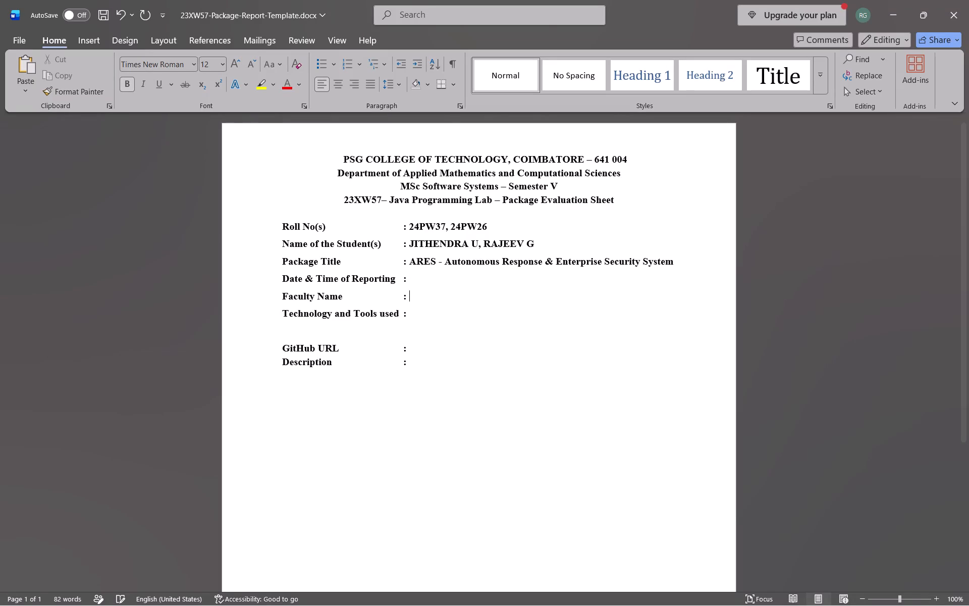
{"action": "key", "text": "m"}
{"action": "key", "text": "s"}
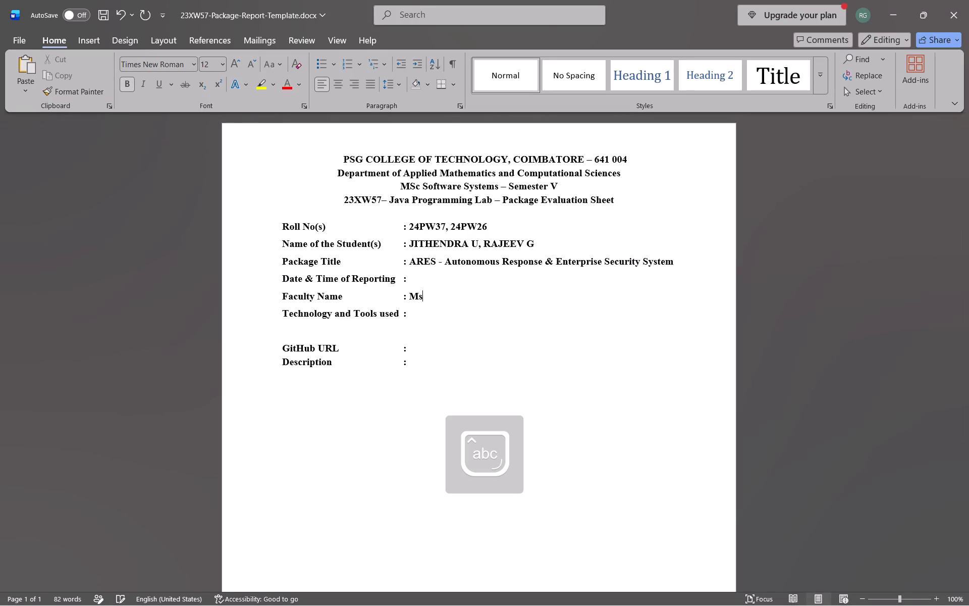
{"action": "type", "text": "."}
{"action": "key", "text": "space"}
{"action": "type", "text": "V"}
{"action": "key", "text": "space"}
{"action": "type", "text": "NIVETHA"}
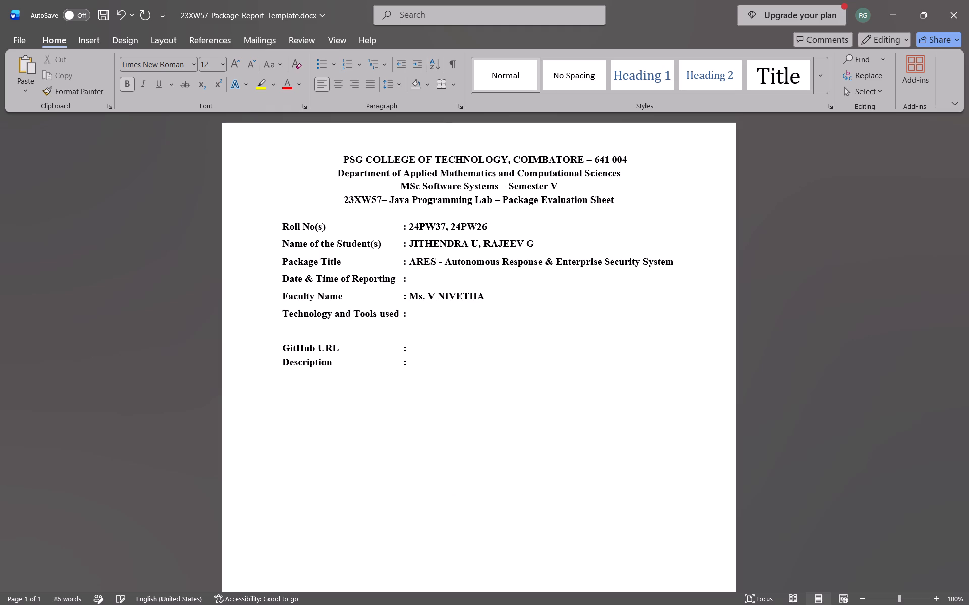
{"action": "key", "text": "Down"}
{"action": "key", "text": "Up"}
Copy the ARES team's technology list from the data sheet in the browser into the document's Technology and Tools used line.
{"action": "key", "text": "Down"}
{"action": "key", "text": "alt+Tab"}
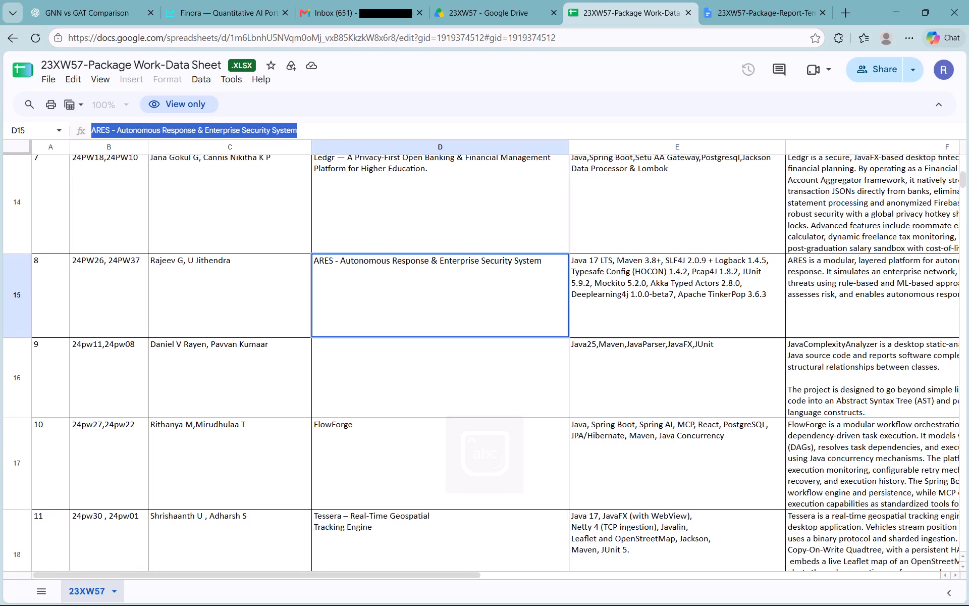
{"action": "double_click", "coordinate": [677, 304]}
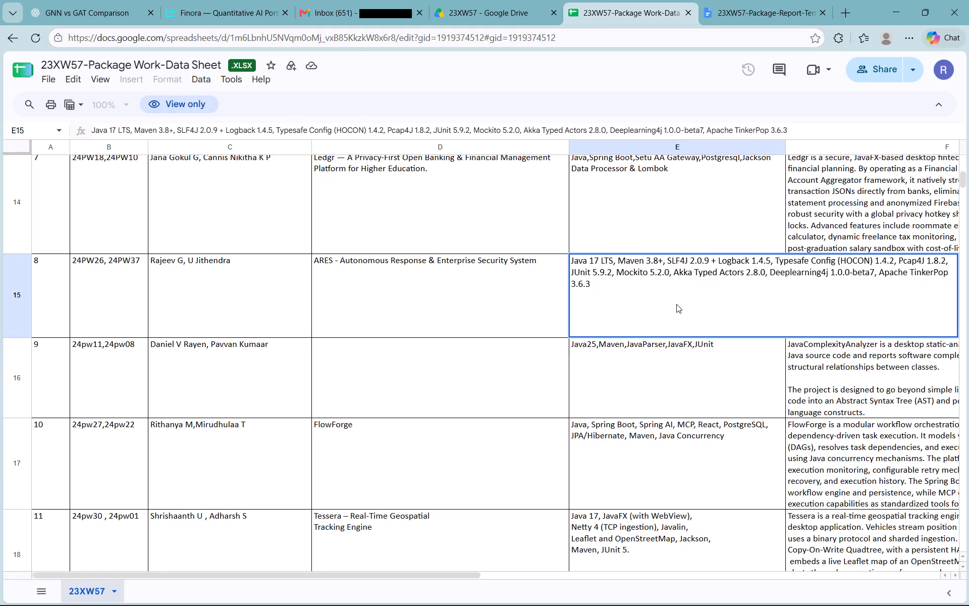
{"action": "left_click", "coordinate": [676, 304]}
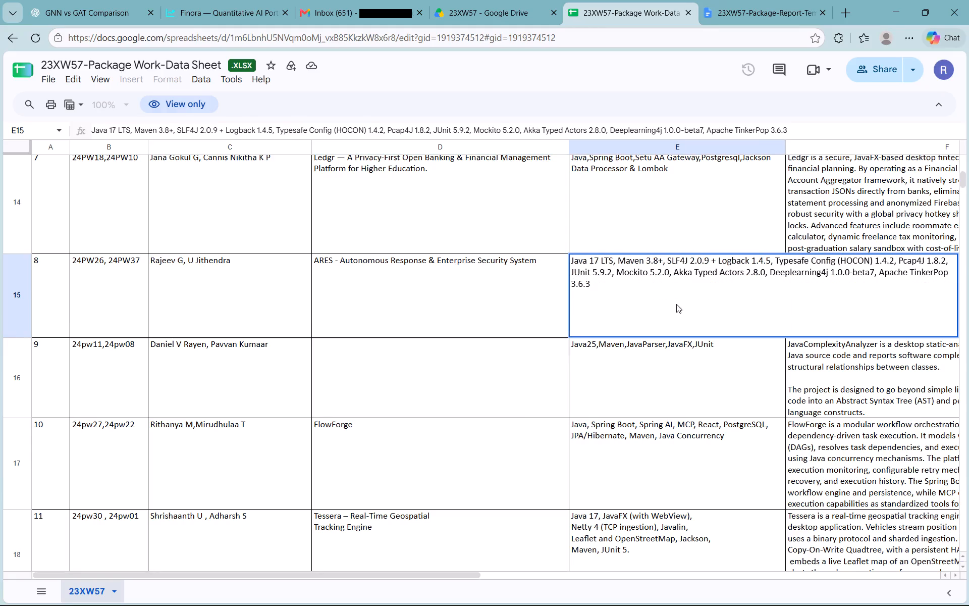
{"action": "left_click_drag", "start_coordinate": [792, 132], "coordinate": [380, 137]}
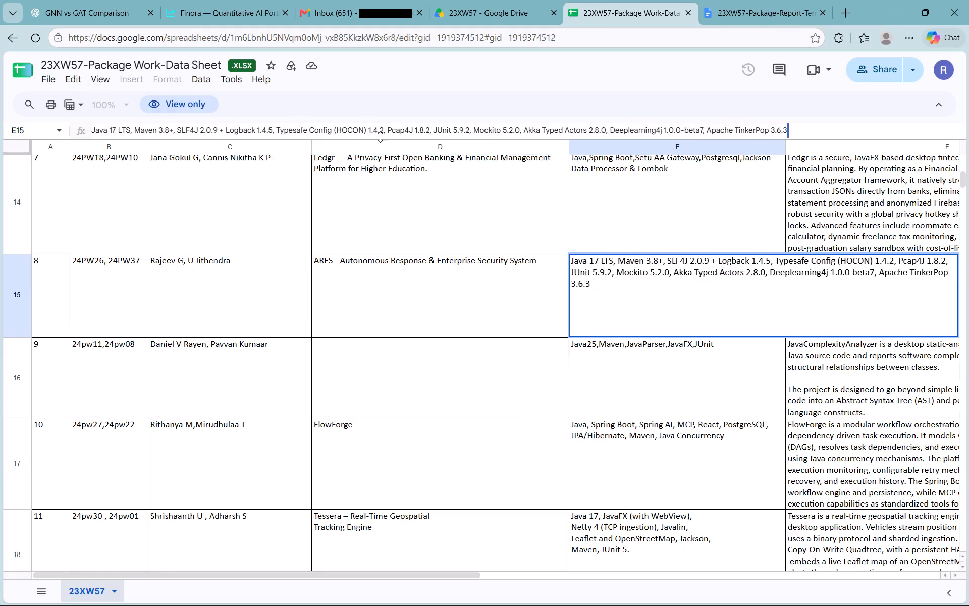
{"action": "left_click_drag", "start_coordinate": [380, 137], "coordinate": [92, 120]}
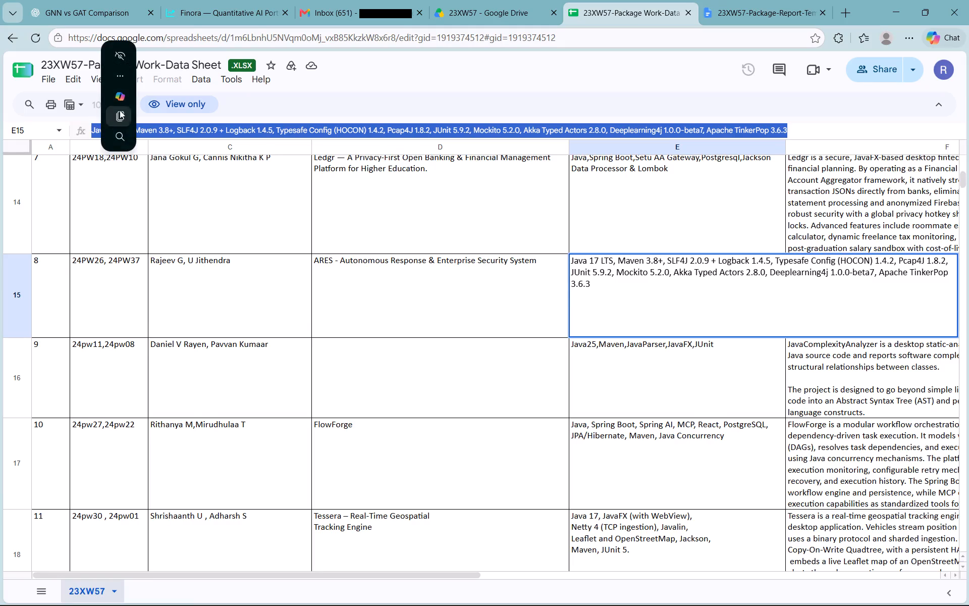
{"action": "left_click", "coordinate": [122, 113]}
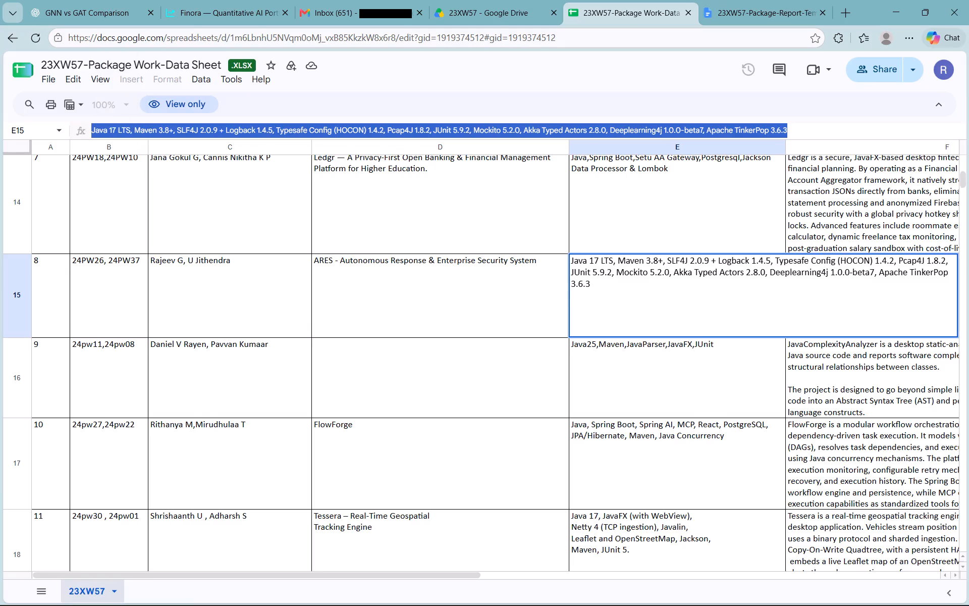
{"action": "key", "text": "alt+Tab"}
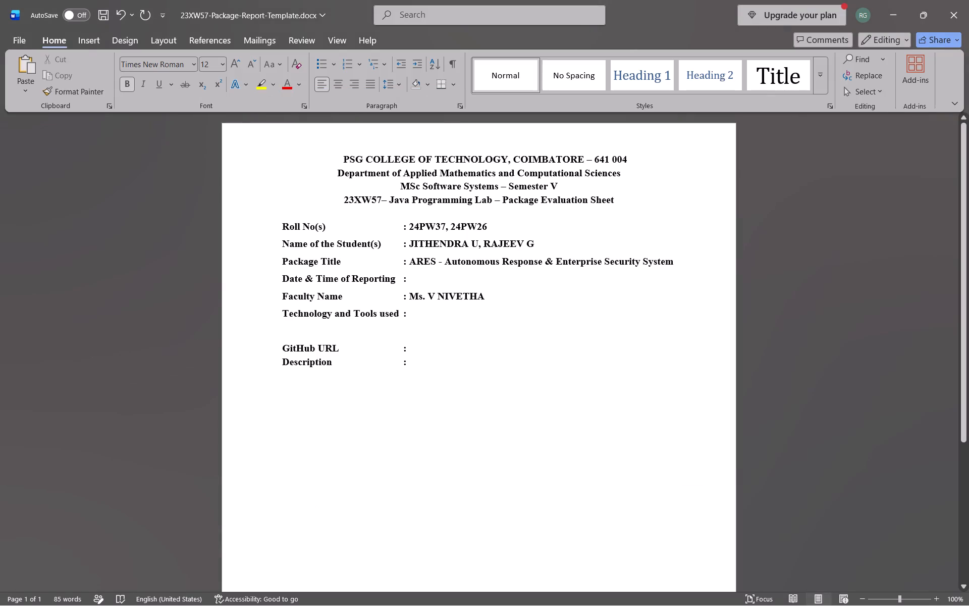
{"action": "key", "text": "space"}
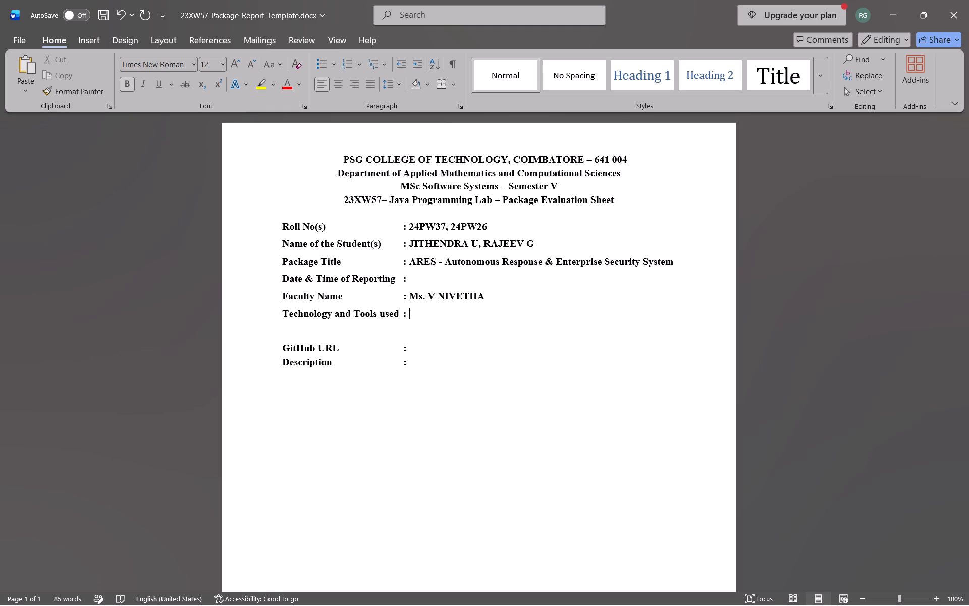
{"action": "key", "text": "ctrl+v"}
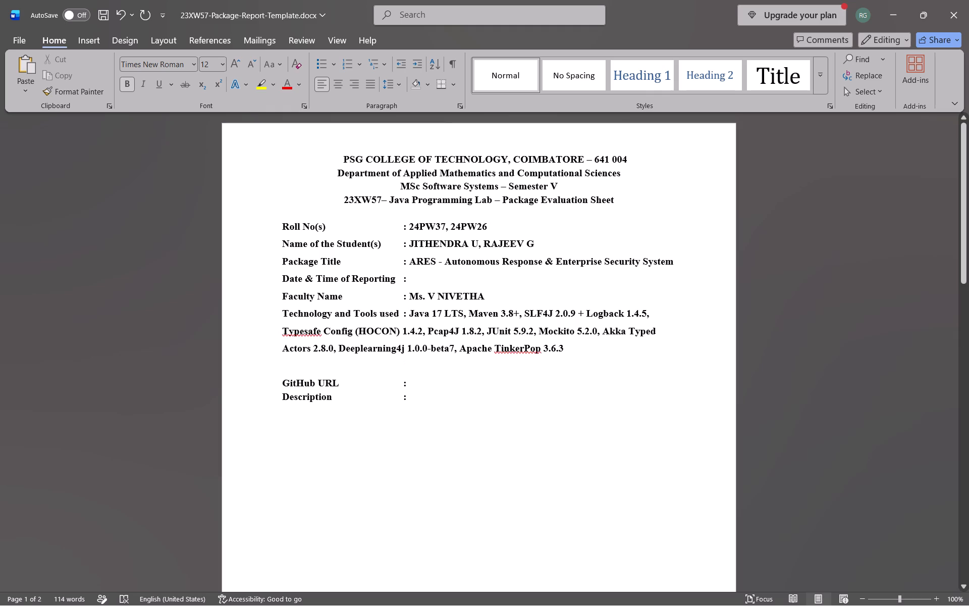
Insert four tabs and a space before "Typesafe" to indent the wrapped technology list beneath its first line.
{"action": "key", "text": "Left"}
{"action": "key", "text": "Left"}
{"action": "key", "text": "Left"}
{"action": "key", "text": "Left"}
{"action": "key", "text": "Left"}
{"action": "key", "text": "Left"}
{"action": "key", "text": "Left"}
{"action": "key", "text": "Left"}
{"action": "key", "text": "Left"}
{"action": "key", "text": "Left"}
{"action": "key", "text": "Left"}
{"action": "key", "text": "Left"}
{"action": "key", "text": "Left"}
{"action": "key", "text": "Left"}
{"action": "key", "text": "Left"}
{"action": "key", "text": "Left"}
{"action": "key", "text": "Left"}
{"action": "key", "text": "Left"}
{"action": "key", "text": "Left"}
{"action": "key", "text": "Left"}
{"action": "key", "text": "Up"}
{"action": "key", "text": "Left"}
{"action": "key", "text": "Left"}
{"action": "key", "text": "Left"}
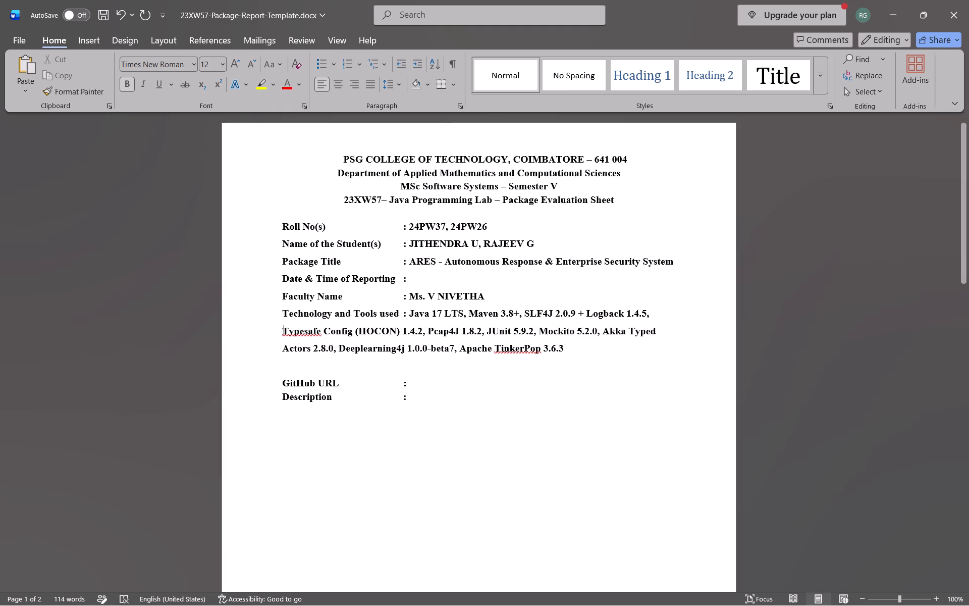
{"action": "key", "text": "Tab"}
{"action": "key", "text": "Tab"}
{"action": "key", "text": "Tab"}
{"action": "key", "text": "Tab"}
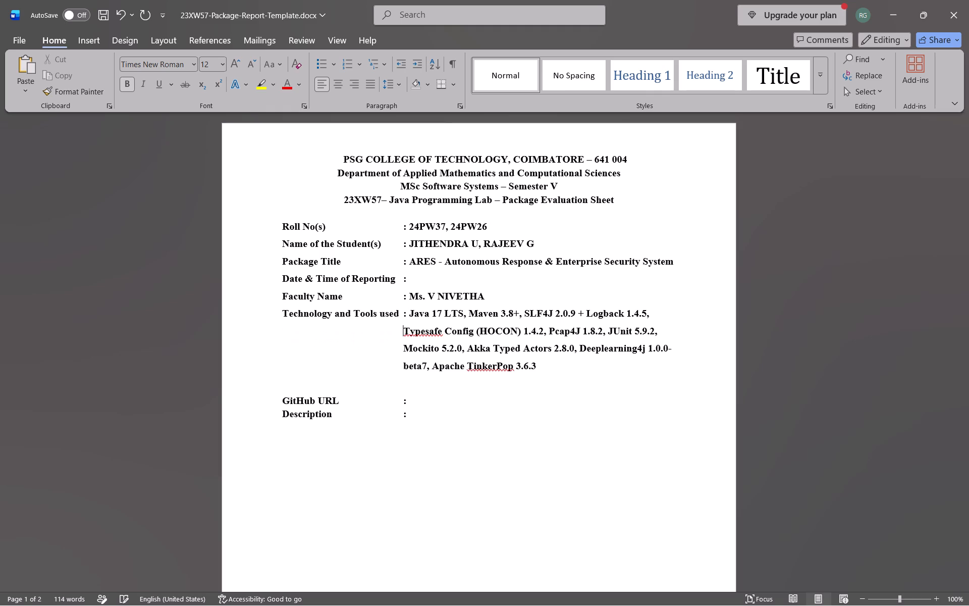
{"action": "key", "text": "Tab"}
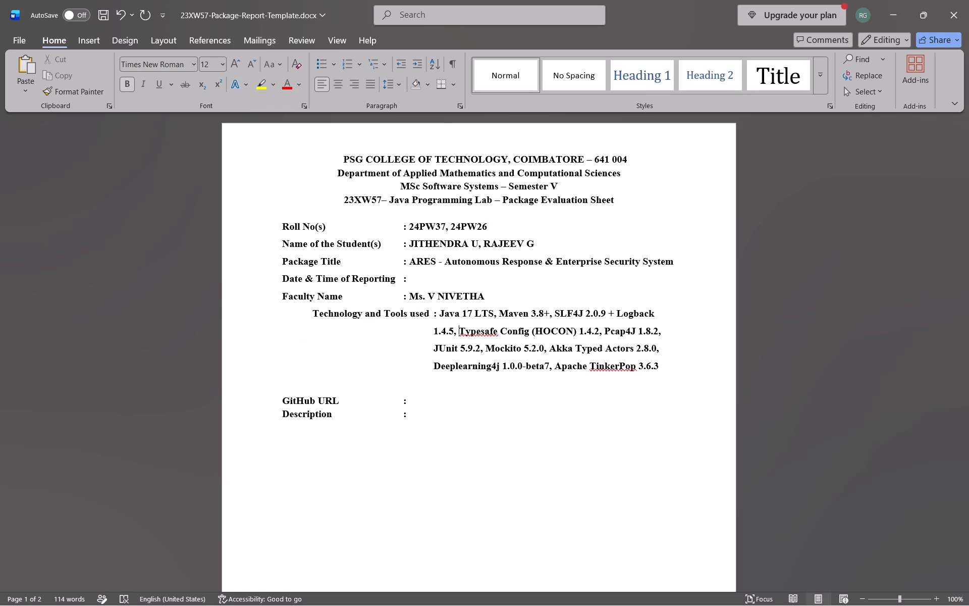
{"action": "key", "text": "ctrl+z"}
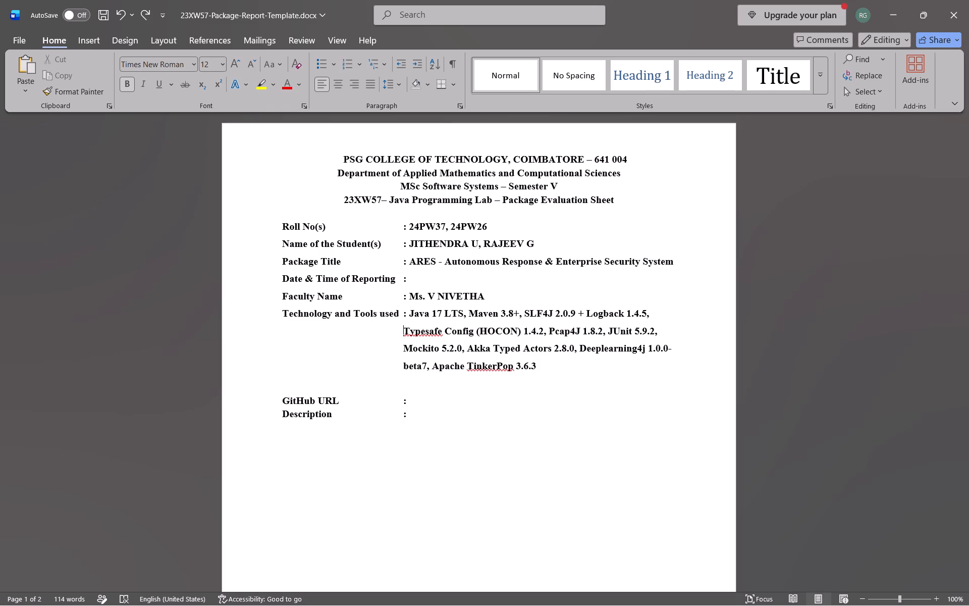
{"action": "key", "text": "space"}
Remove the bold formatting from the two roll numbers on the Roll No(s) line, leaving the label and colon bold.
{"action": "key", "text": "Right"}
{"action": "key", "text": "Right"}
{"action": "key", "text": "Right"}
{"action": "key", "text": "Right"}
{"action": "key", "text": "Right"}
{"action": "key", "text": "Right"}
{"action": "key", "text": "Right"}
{"action": "key", "text": "Right"}
{"action": "key", "text": "Right"}
{"action": "key", "text": "Right"}
{"action": "key", "text": "Right"}
{"action": "key", "text": "Right"}
{"action": "key", "text": "Right"}
{"action": "key", "text": "Down"}
{"action": "key", "text": "Up"}
{"action": "key", "text": "Up"}
{"action": "key", "text": "Up"}
{"action": "key", "text": "Up"}
{"action": "key", "text": "Up"}
{"action": "key", "text": "Up"}
{"action": "key", "text": "Up"}
{"action": "key", "text": "Right"}
{"action": "key", "text": "Right"}
{"action": "key", "text": "Right"}
{"action": "key", "text": "shift+Left"}
{"action": "key", "text": "shift+Left"}
{"action": "key", "text": "shift+Left"}
{"action": "key", "text": "shift+Left"}
{"action": "key", "text": "shift+Left"}
{"action": "key", "text": "shift+Left"}
{"action": "key", "text": "shift+Left"}
{"action": "key", "text": "shift+Left"}
{"action": "key", "text": "shift+Left"}
{"action": "key", "text": "shift+Left"}
{"action": "key", "text": "shift+Left"}
{"action": "key", "text": "shift+Left"}
{"action": "key", "text": "shift+Left"}
{"action": "key", "text": "shift+Left"}
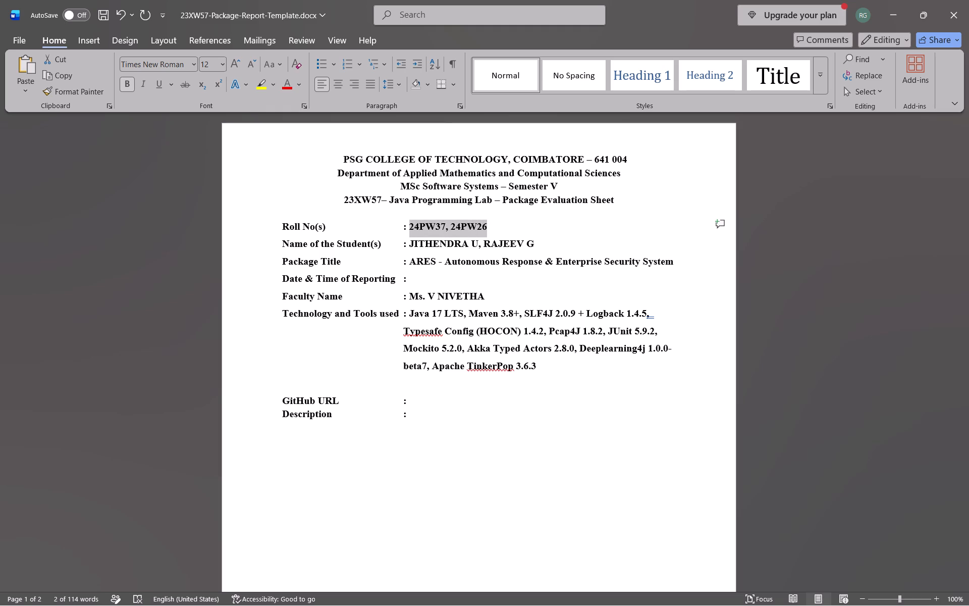
{"action": "key", "text": "ctrl+b"}
Remove the bold formatting from the student names after the colon on the Name of the Student(s) line.
{"action": "key", "text": "Down"}
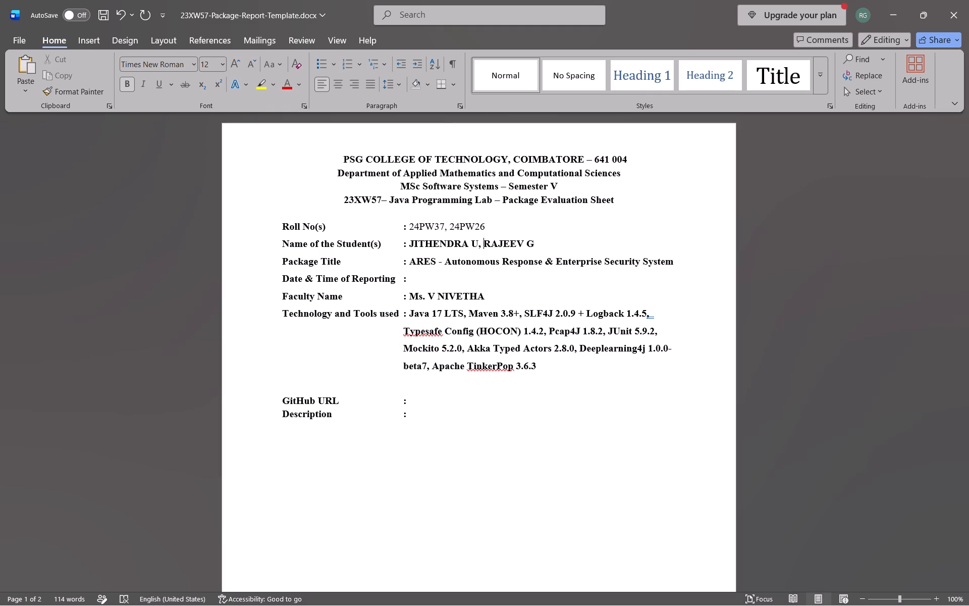
{"action": "key", "text": "Left"}
{"action": "key", "text": "Left"}
{"action": "key", "text": "Left"}
{"action": "key", "text": "Left"}
{"action": "key", "text": "Left"}
{"action": "key", "text": "Left"}
{"action": "key", "text": "Left"}
{"action": "key", "text": "Left"}
{"action": "key", "text": "Left"}
{"action": "key", "text": "Left"}
{"action": "key", "text": "Left"}
{"action": "key", "text": "Left"}
{"action": "key", "text": "Left"}
{"action": "key", "text": "Left"}
{"action": "key", "text": "Right"}
{"action": "key", "text": "shift+End"}
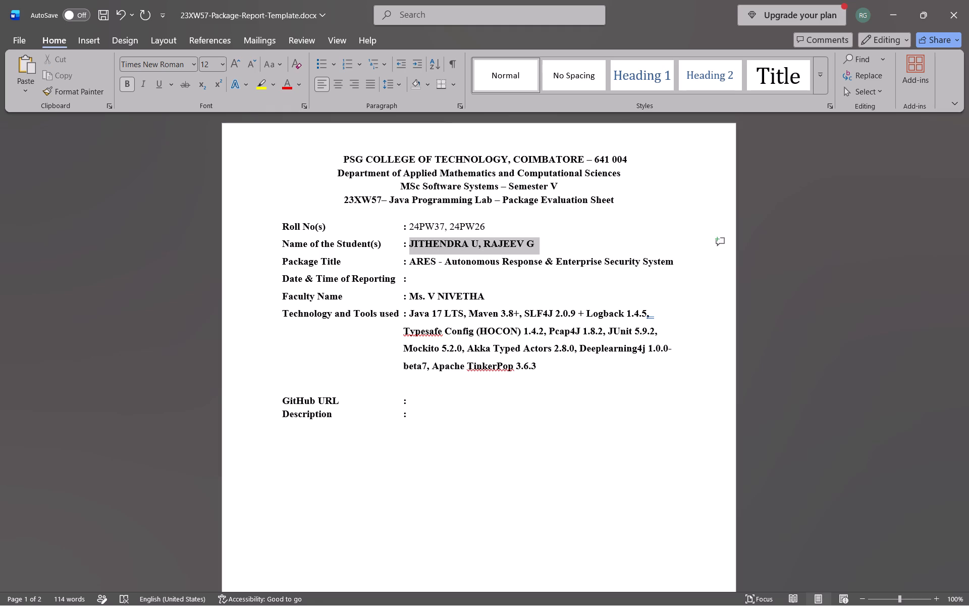
{"action": "key", "text": "ctrl+b"}
Remove the bold formatting from "ARES - Autonomous Response & Enterprise Security System" on the Package Title line.
{"action": "key", "text": "Down"}
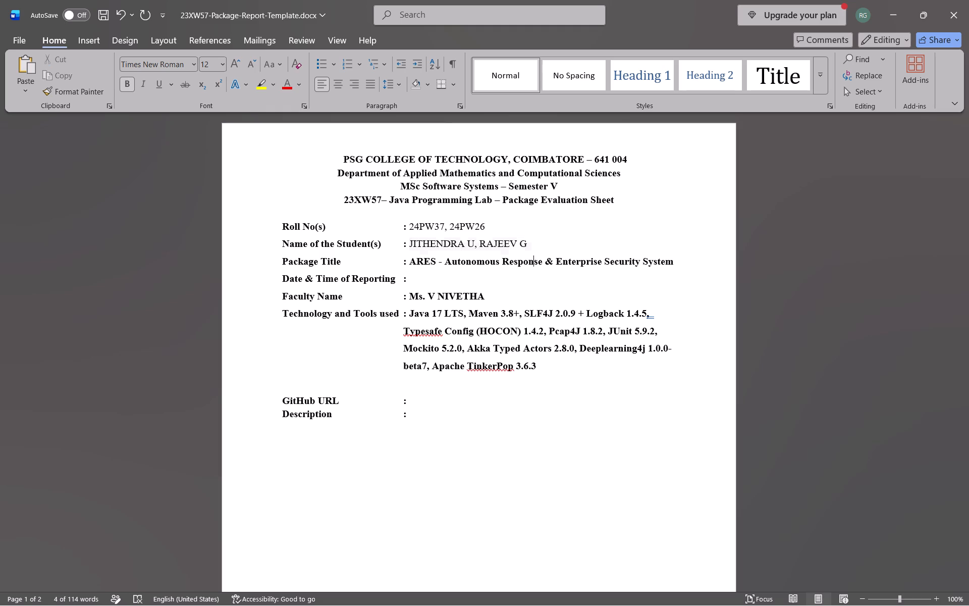
{"action": "key", "text": "Left"}
{"action": "key", "text": "Left"}
{"action": "key", "text": "Left"}
{"action": "key", "text": "Left"}
{"action": "key", "text": "Left"}
{"action": "key", "text": "Left"}
{"action": "key", "text": "Left"}
{"action": "key", "text": "Left"}
{"action": "key", "text": "Left"}
{"action": "key", "text": "Left"}
{"action": "key", "text": "Left"}
{"action": "key", "text": "Left"}
{"action": "key", "text": "Left"}
{"action": "key", "text": "Left"}
{"action": "key", "text": "Left"}
{"action": "key", "text": "Left"}
{"action": "key", "text": "Left"}
{"action": "key", "text": "Left"}
{"action": "key", "text": "Left"}
{"action": "key", "text": "Left"}
{"action": "key", "text": "Left"}
{"action": "key", "text": "Left"}
{"action": "key", "text": "Left"}
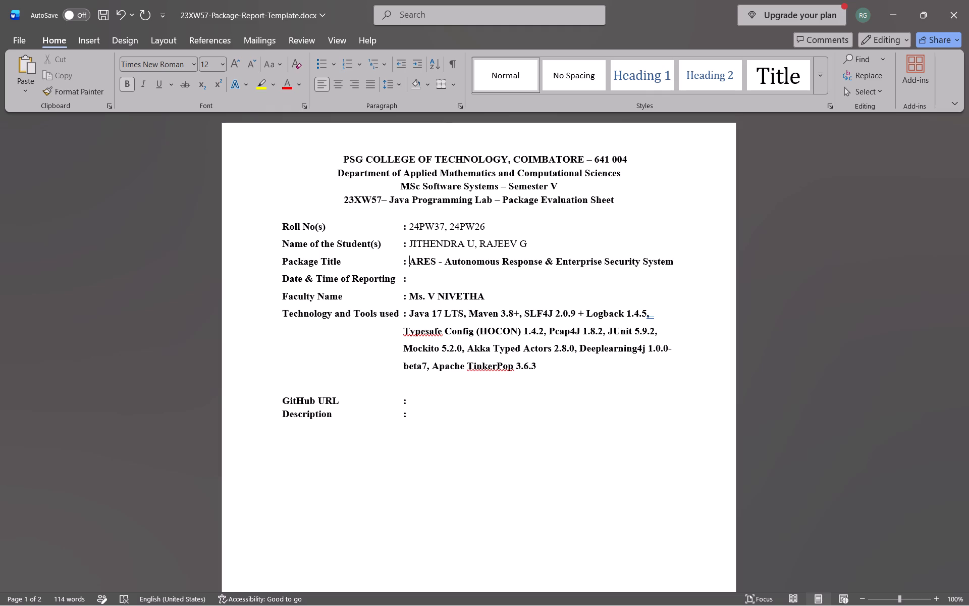
{"action": "key", "text": "shift+End"}
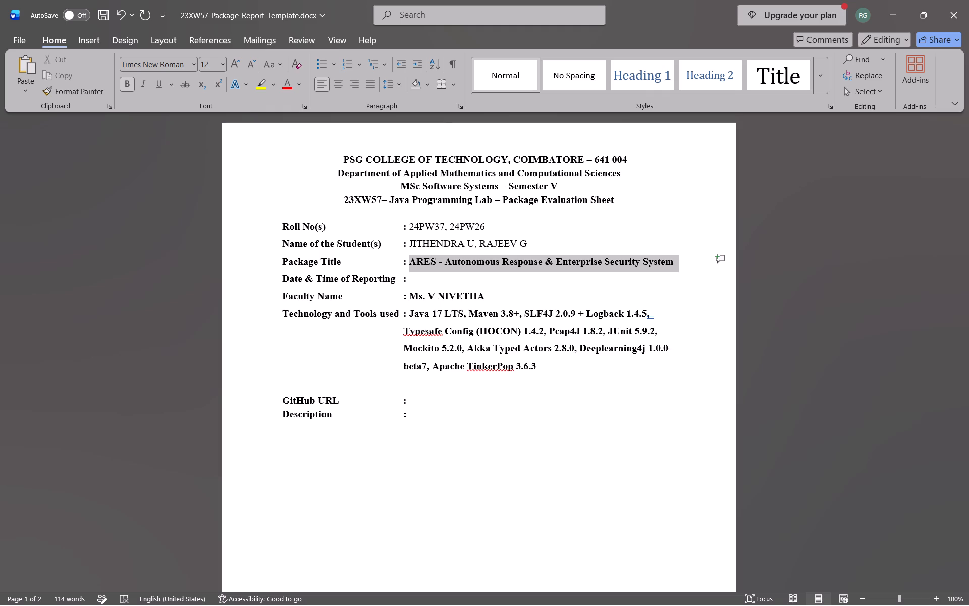
{"action": "key", "text": "ctrl+b"}
Remove the bold formatting from the faculty member's title and name on the Faculty Name line.
{"action": "key", "text": "Down"}
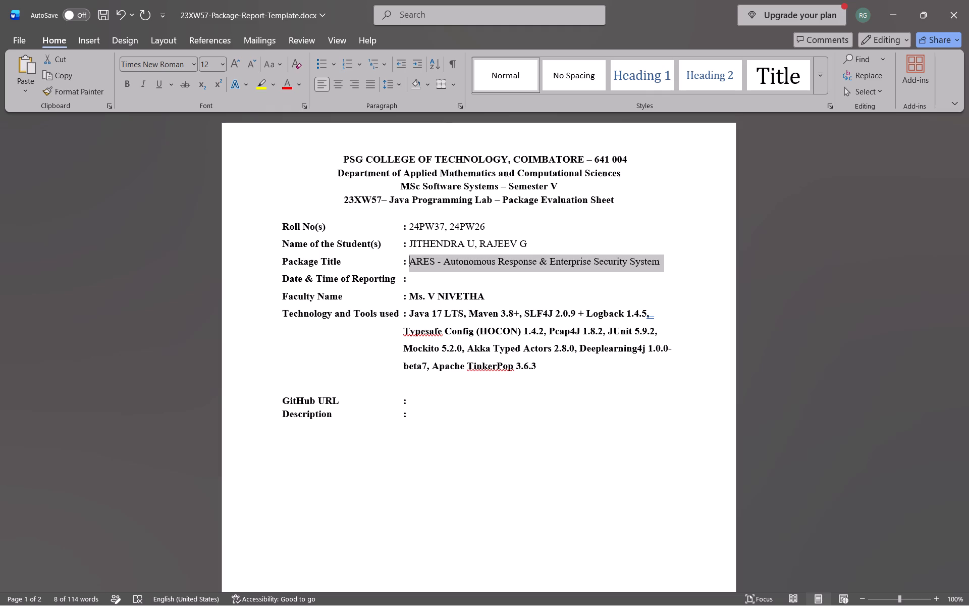
{"action": "key", "text": "Down"}
{"action": "key", "text": "shift+Left"}
{"action": "key", "text": "shift+Left"}
{"action": "key", "text": "shift+Left"}
{"action": "key", "text": "shift+Left"}
{"action": "key", "text": "shift+Left"}
{"action": "key", "text": "shift+Left"}
{"action": "key", "text": "shift+Left"}
{"action": "key", "text": "shift+Left"}
{"action": "key", "text": "shift+Left"}
{"action": "key", "text": "shift+Left"}
{"action": "key", "text": "shift+Left"}
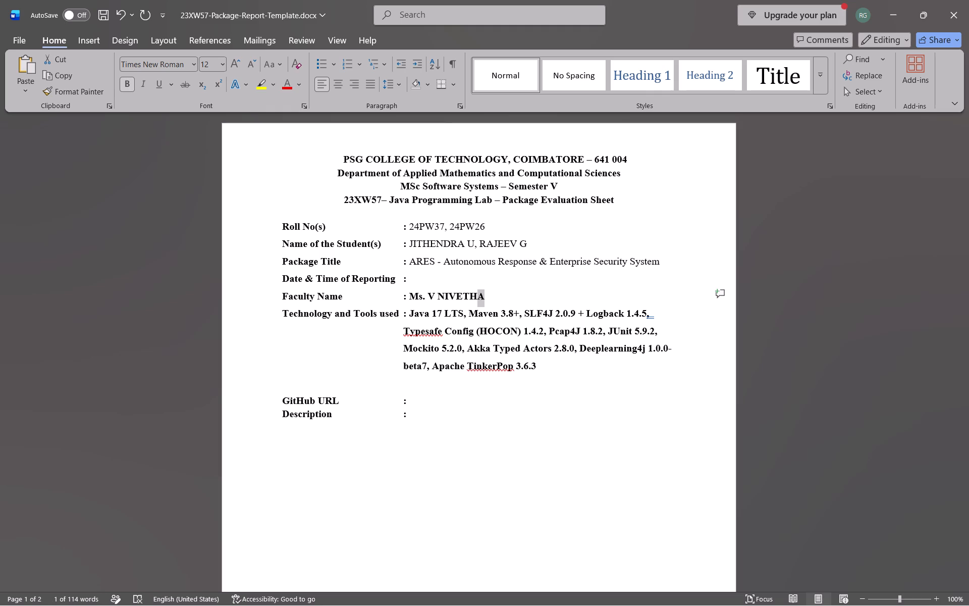
{"action": "key", "text": "shift+Left"}
{"action": "key", "text": "shift+Left"}
{"action": "key", "text": "ctrl+b"}
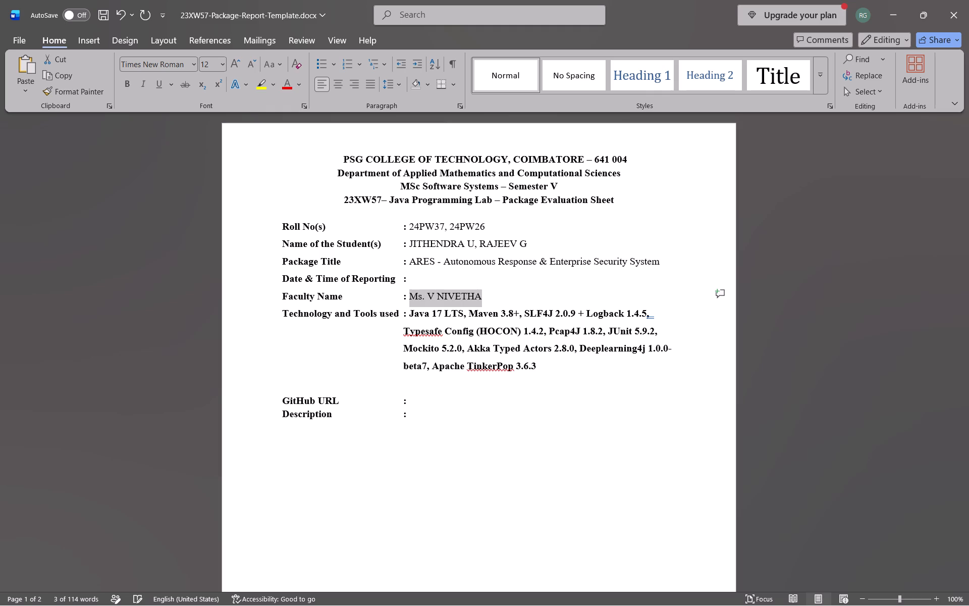
Remove the bold formatting from the technologies list, from "Java 17 LTS" to "Apache TinkerPop 3.6.3", on the Technology and Tools used line.
{"action": "key", "text": "Down"}
{"action": "key", "text": "Left"}
{"action": "key", "text": "Left"}
{"action": "key", "text": "Left"}
{"action": "key", "text": "Left"}
{"action": "key", "text": "Left"}
{"action": "key", "text": "Left"}
{"action": "key", "text": "Left"}
{"action": "key", "text": "Left"}
{"action": "key", "text": "Left"}
{"action": "key", "text": "Left"}
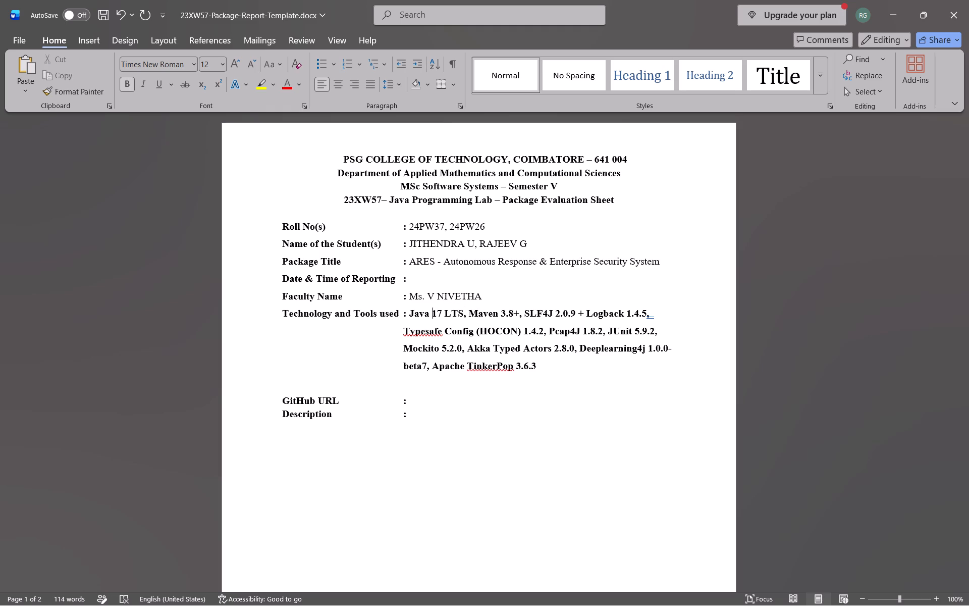
{"action": "key", "text": "Left"}
{"action": "key", "text": "Left"}
{"action": "key", "text": "Left"}
{"action": "key", "text": "Left"}
{"action": "key", "text": "Left"}
{"action": "key", "text": "shift+Down"}
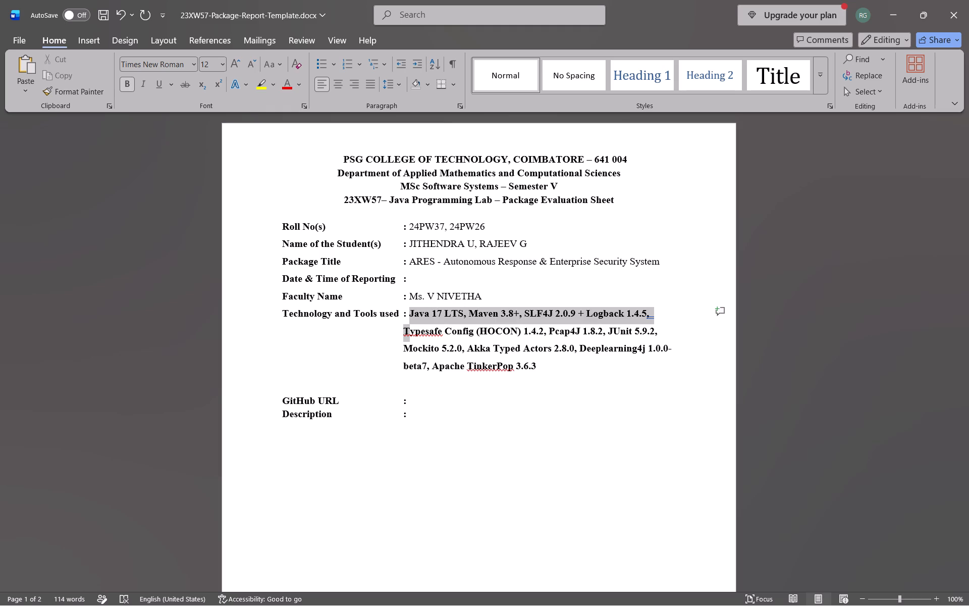
{"action": "key", "text": "shift+Down"}
{"action": "key", "text": "shift+Down"}
{"action": "key", "text": "shift+End"}
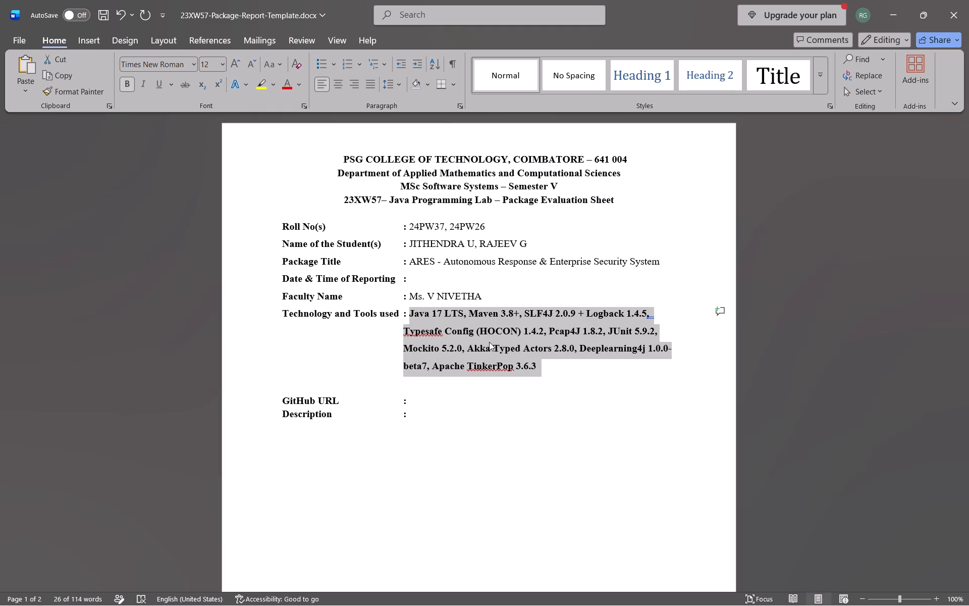
{"action": "key", "text": "ctrl+b"}
{"action": "key", "text": "Right"}
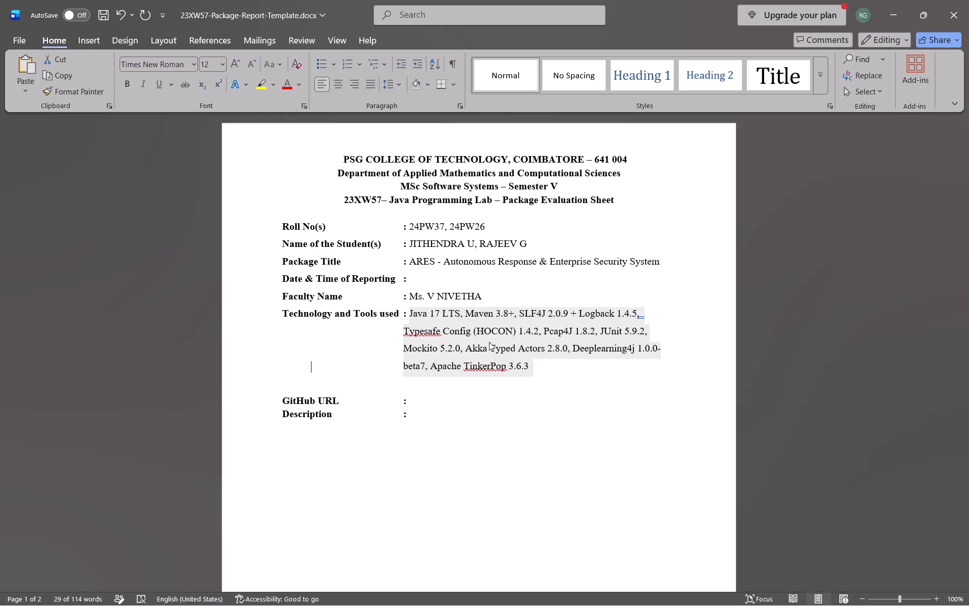
Delete the extra space between "Logback 1.4.5," and "Typesafe" in the technologies list.
{"action": "key", "text": "Up"}
{"action": "key", "text": "Up"}
{"action": "key", "text": "Up"}
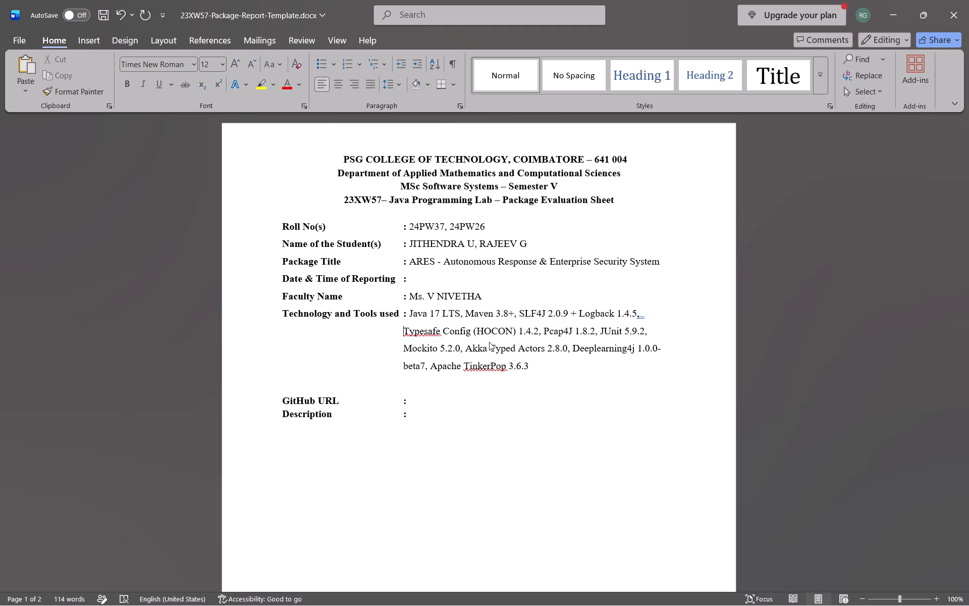
{"action": "key", "text": "BackSpace"}
{"action": "key", "text": "space"}
{"action": "key", "text": "BackSpace"}
Switch to Edge and open the GitHub dashboard in a new browser tab.
{"action": "key", "text": "Down"}
{"action": "key", "text": "Down"}
{"action": "key", "text": "Down"}
{"action": "key", "text": "Down"}
{"action": "key", "text": "Down"}
{"action": "key", "text": "Down"}
{"action": "key", "text": "Up"}
{"action": "key", "text": "Up"}
{"action": "key", "text": "super+3"}
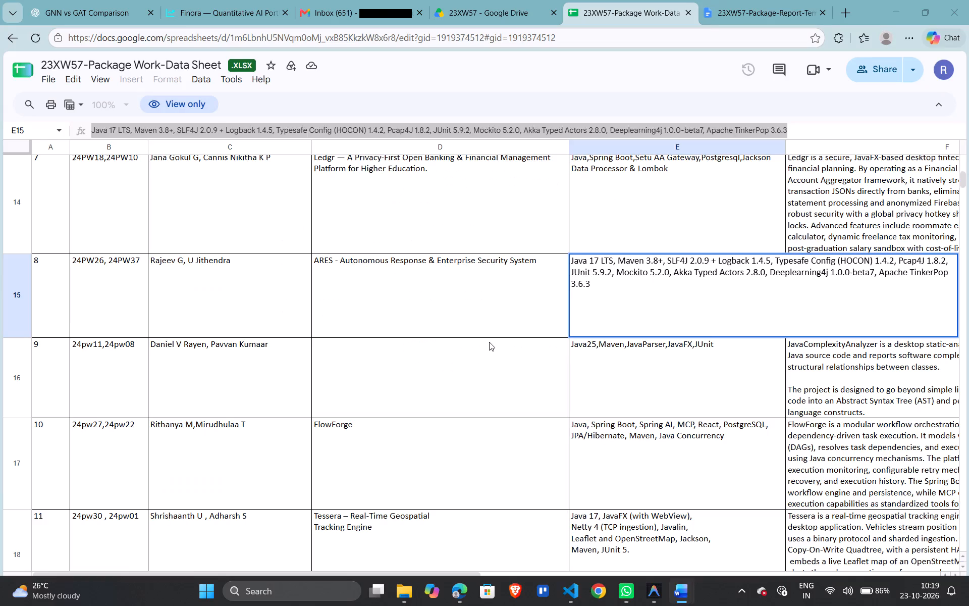
{"action": "left_click", "coordinate": [846, 7]}
{"action": "type", "text": "github"}
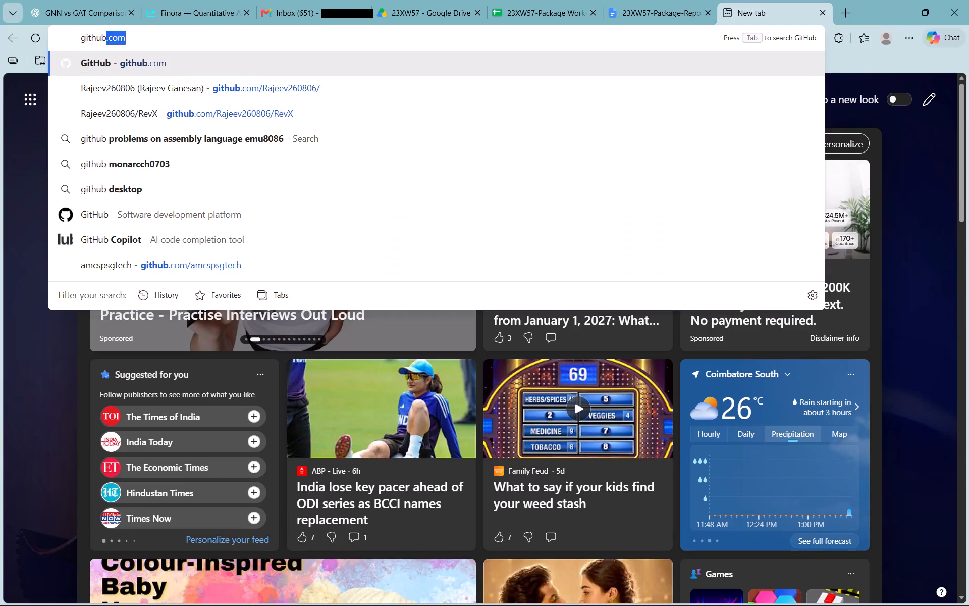
{"action": "key", "text": "Down"}
{"action": "key", "text": "Return"}
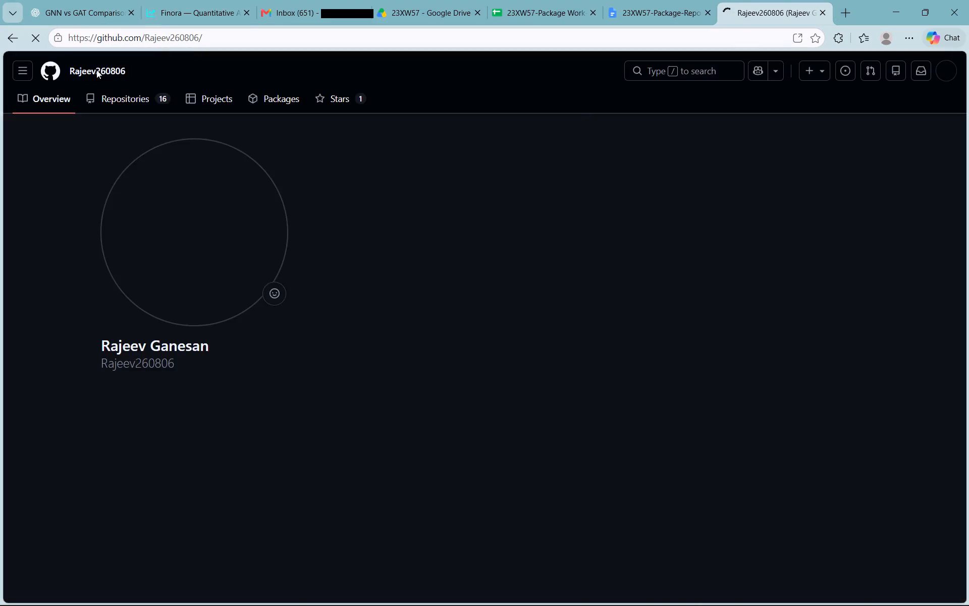
{"action": "left_click", "coordinate": [57, 74]}
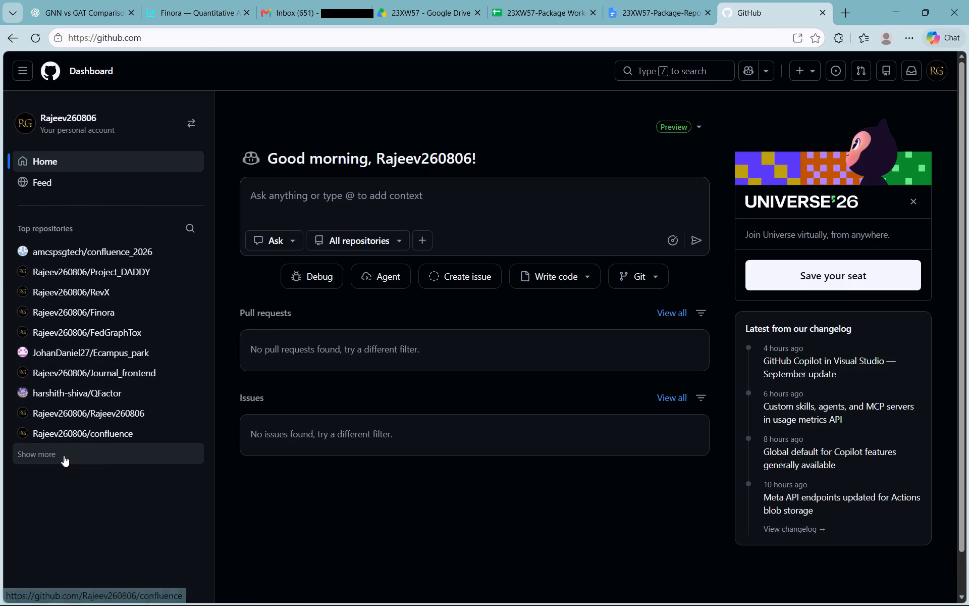
{"action": "left_click", "coordinate": [63, 456]}
{"action": "scroll", "coordinate": [110, 397], "scroll_direction": "down", "scroll_amount": 2}
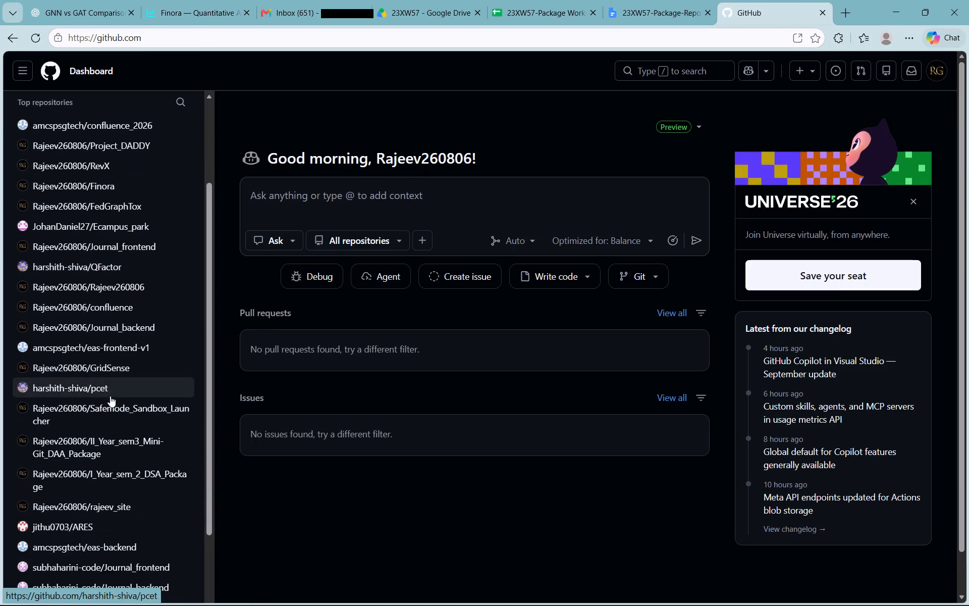
{"action": "scroll", "coordinate": [110, 396], "scroll_direction": "down", "scroll_amount": 2}
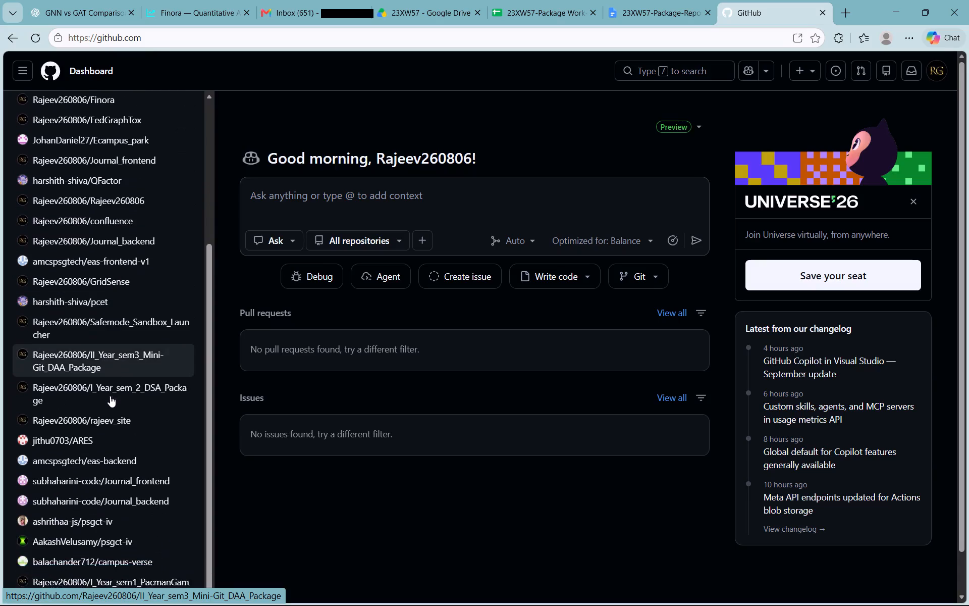
{"action": "scroll", "coordinate": [110, 396], "scroll_direction": "down", "scroll_amount": 1}
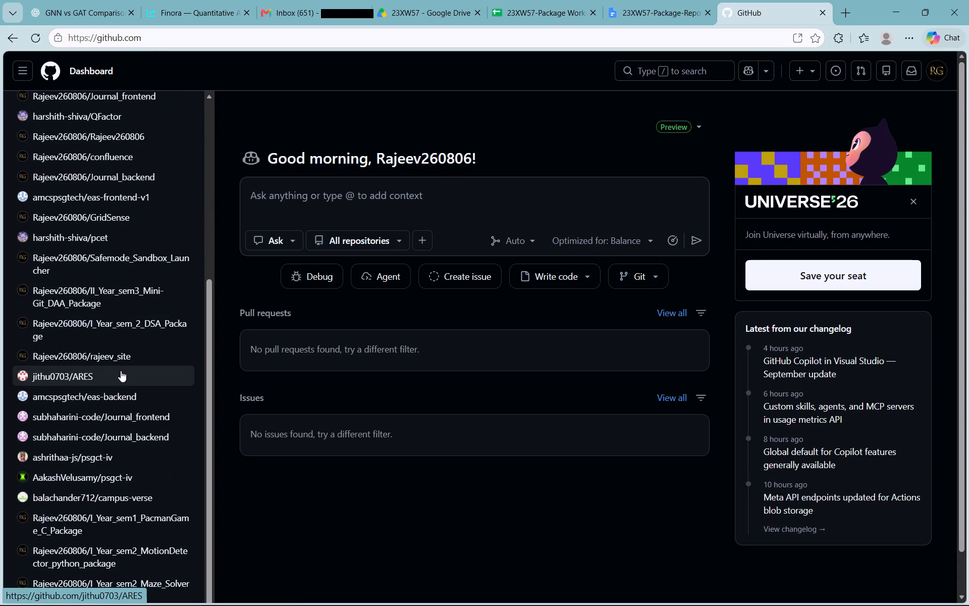
{"action": "scroll", "coordinate": [119, 370], "scroll_direction": "up", "scroll_amount": 6}
{"action": "scroll", "coordinate": [118, 369], "scroll_direction": "down", "scroll_amount": 4}
{"action": "scroll", "coordinate": [118, 369], "scroll_direction": "up", "scroll_amount": 3}
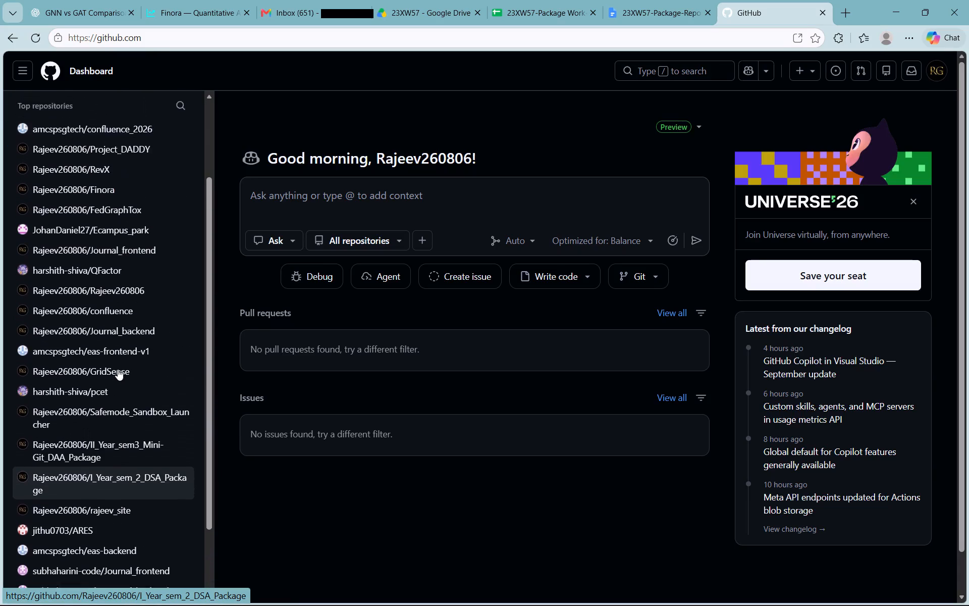
{"action": "scroll", "coordinate": [118, 369], "scroll_direction": "down", "scroll_amount": 5}
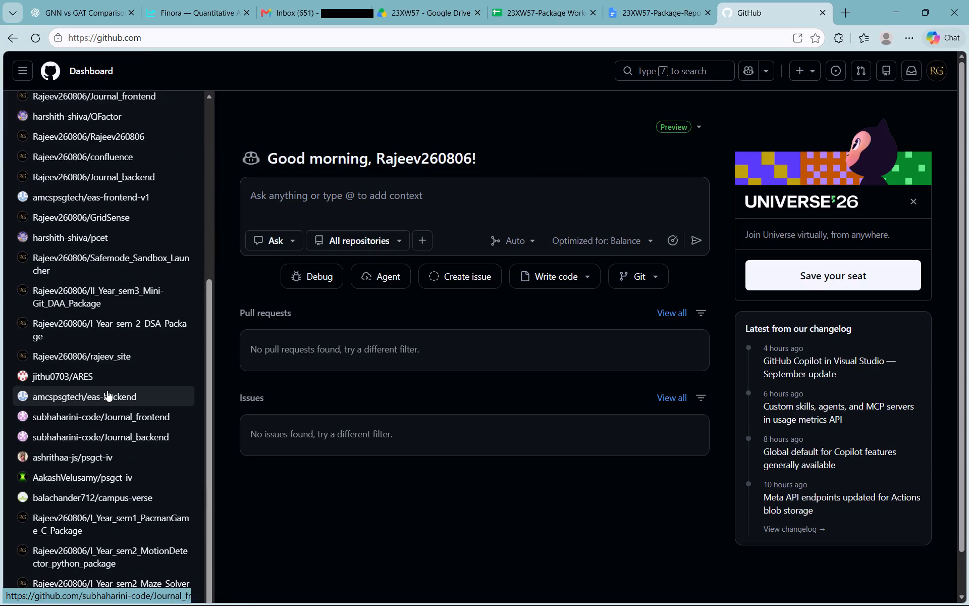
{"action": "left_click", "coordinate": [102, 382]}
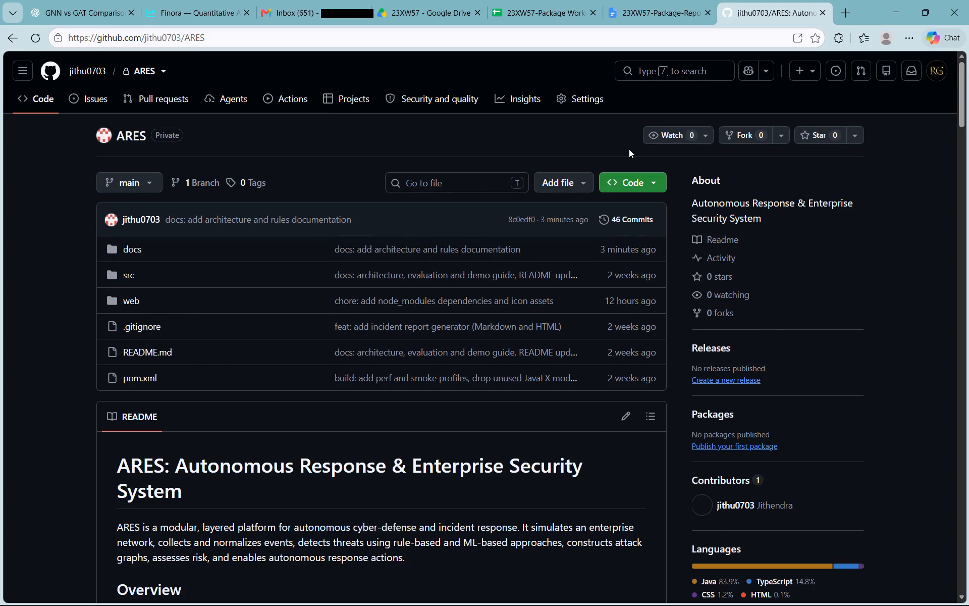
Copy the ARES repository's web address and paste it as plain text after the colon on the GitHub URL line in Word.
{"action": "left_click", "coordinate": [322, 49]}
{"action": "left_click", "coordinate": [321, 41]}
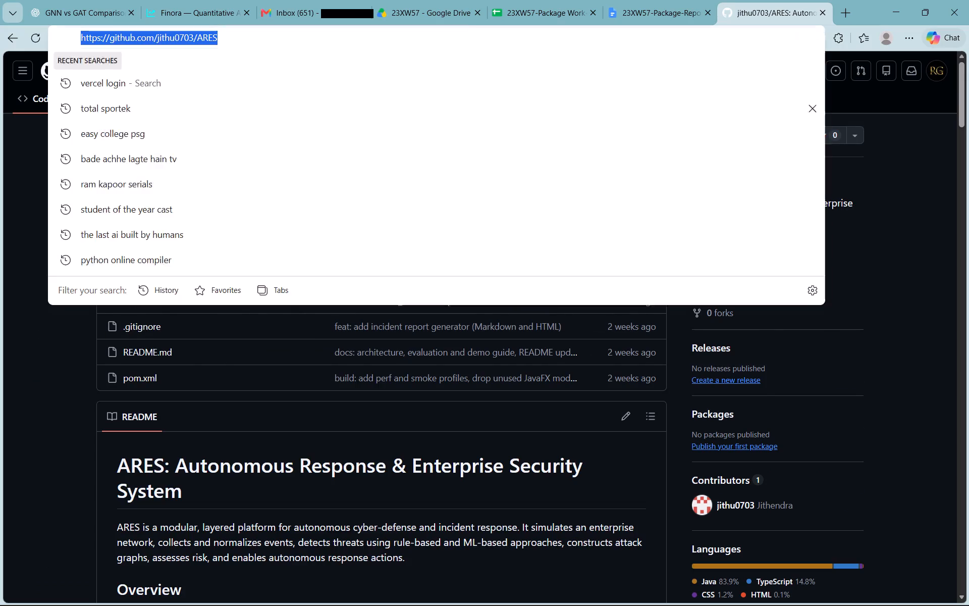
{"action": "key", "text": "ctrl+c"}
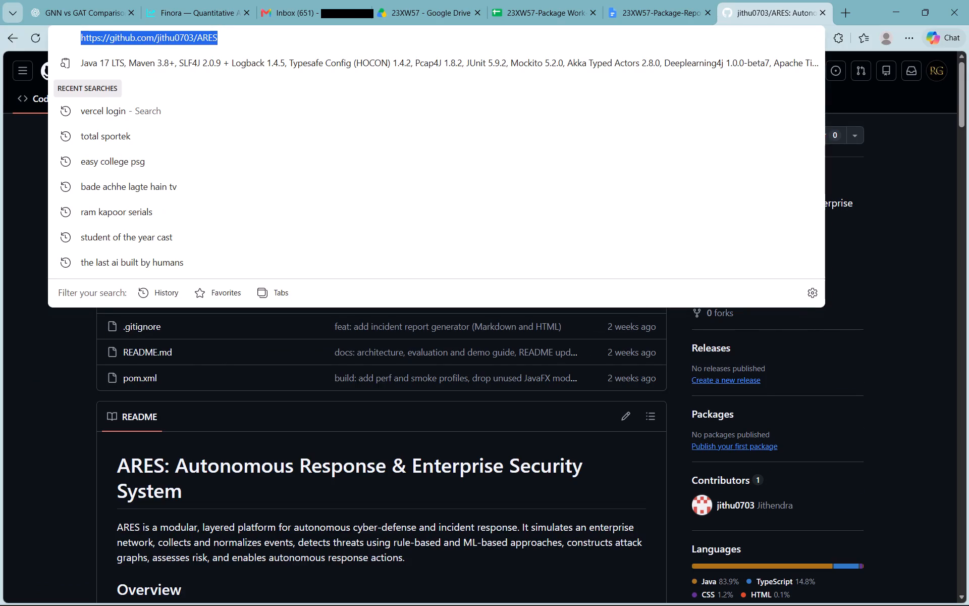
{"action": "key", "text": "alt+Tab"}
{"action": "key", "text": "alt+Tab"}
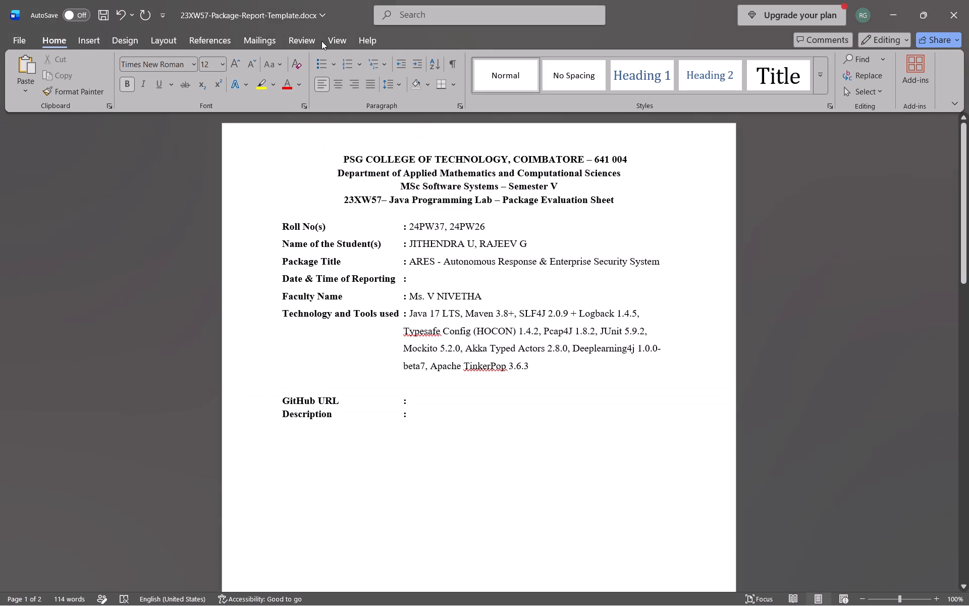
{"action": "key", "text": "Right"}
{"action": "key", "text": "space"}
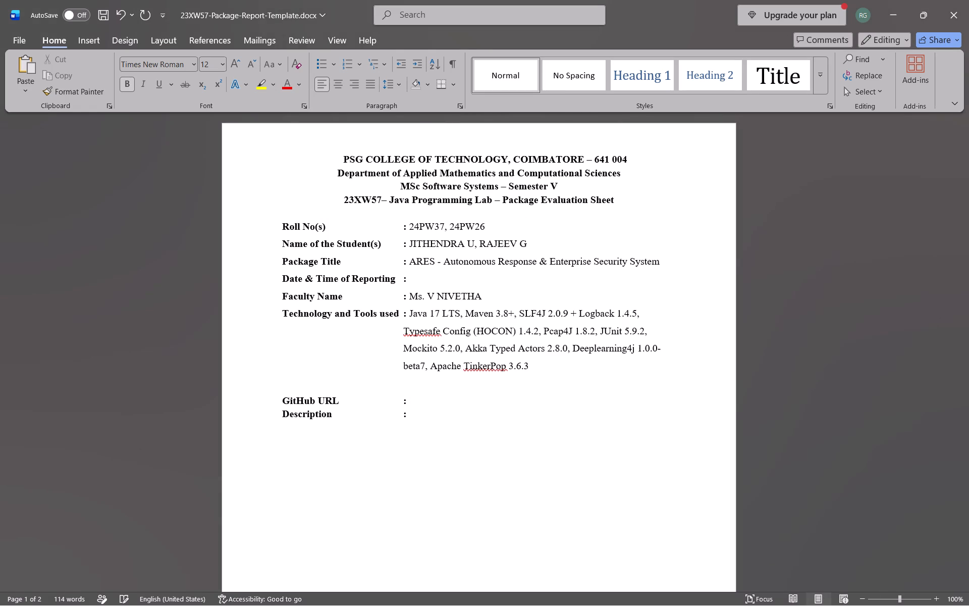
{"action": "key", "text": "ctrl+v"}
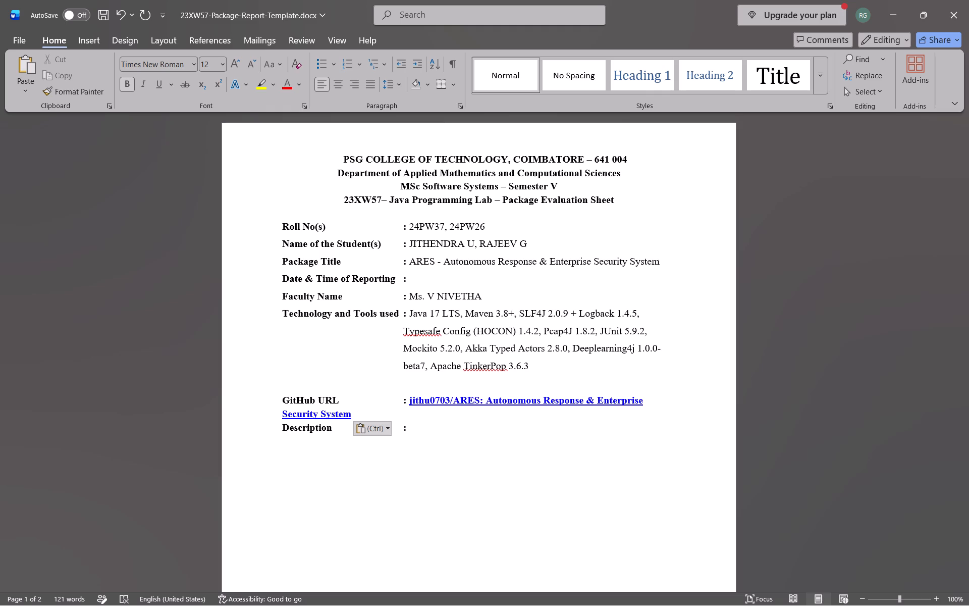
{"action": "key", "text": "ctrl+z"}
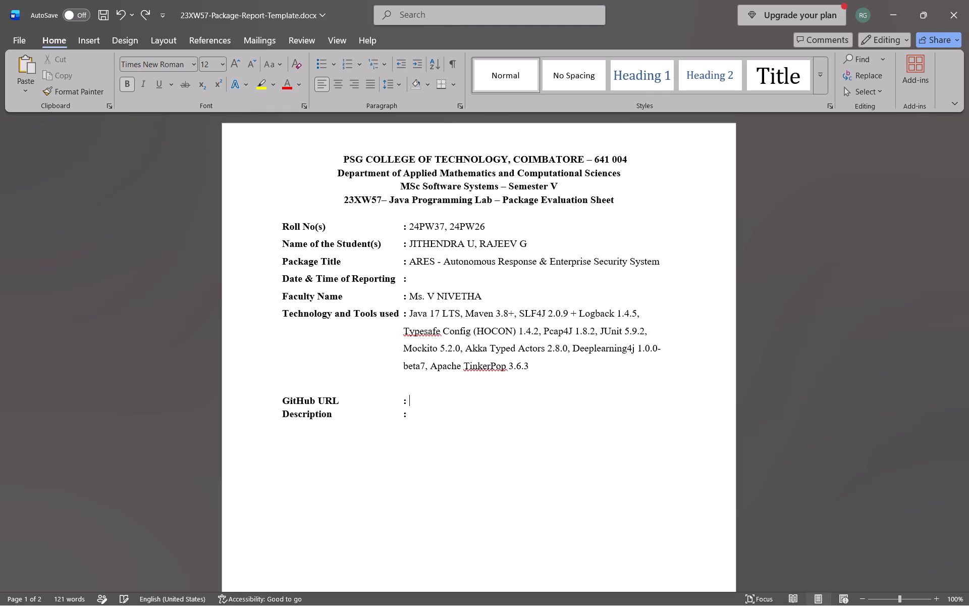
{"action": "key", "text": "ctrl+shift+v"}
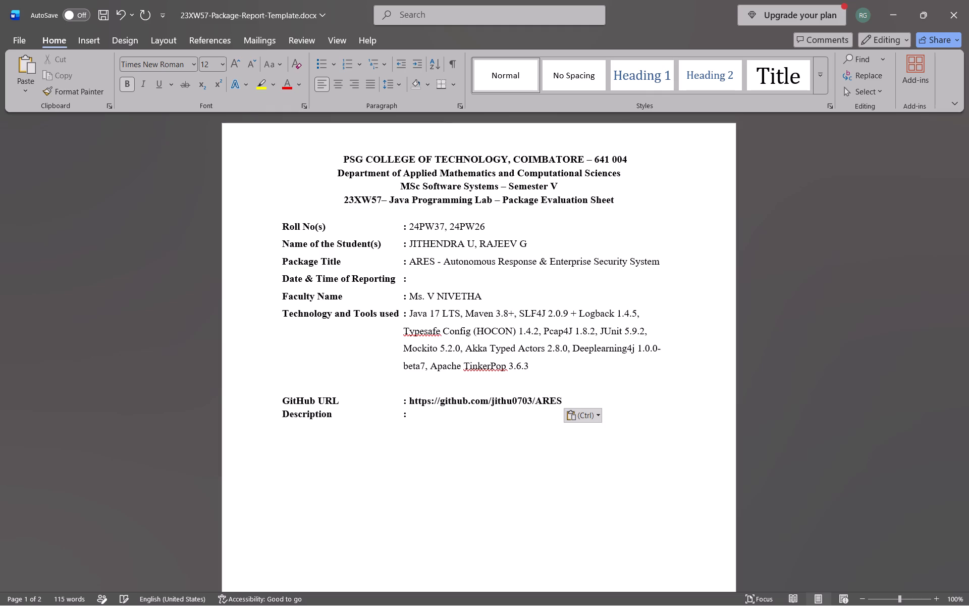
{"action": "key", "text": "shift+Left"}
{"action": "key", "text": "shift+Left"}
{"action": "key", "text": "shift+Left"}
{"action": "key", "text": "shift+Left"}
{"action": "key", "text": "shift+Left"}
{"action": "key", "text": "shift+Left"}
{"action": "key", "text": "shift+Left"}
{"action": "key", "text": "shift+Left"}
{"action": "key", "text": "shift+Left"}
{"action": "key", "text": "shift+Left"}
{"action": "key", "text": "shift+Left"}
{"action": "key", "text": "shift+Left"}
{"action": "key", "text": "shift+Left"}
{"action": "key", "text": "shift+Left"}
{"action": "key", "text": "shift+Left"}
{"action": "key", "text": "shift+Left"}
{"action": "key", "text": "shift+Left"}
{"action": "key", "text": "shift+Left"}
{"action": "key", "text": "shift+Left"}
{"action": "key", "text": "shift+Left"}
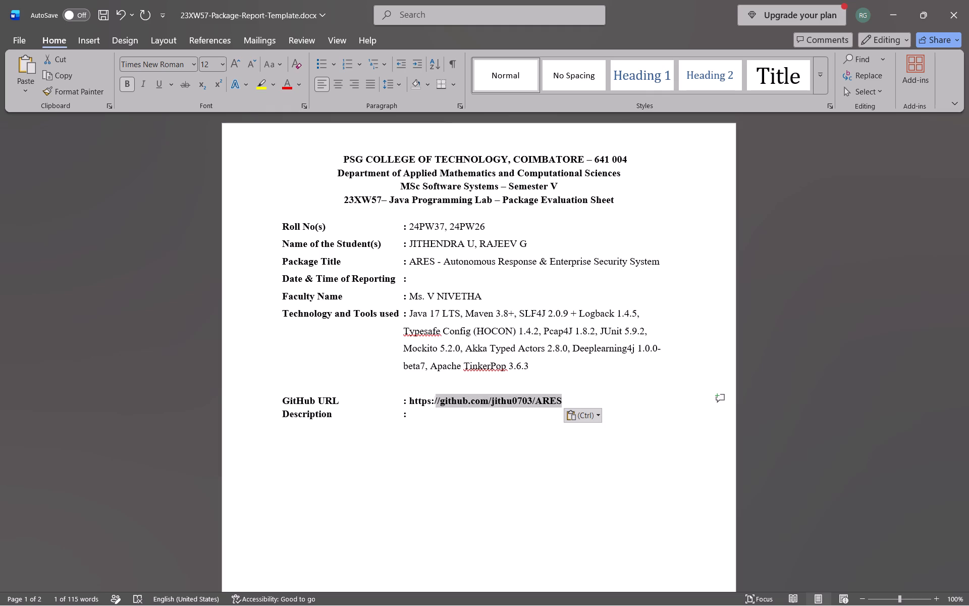
{"action": "key", "text": "shift+Left"}
{"action": "key", "text": "shift+Left"}
{"action": "key", "text": "shift+Left"}
{"action": "key", "text": "shift+Left"}
{"action": "key", "text": "shift+Left"}
{"action": "key", "text": "shift+Left"}
{"action": "key", "text": "shift+Left"}
{"action": "key", "text": "shift+Right"}
{"action": "key", "text": "ctrl+b"}
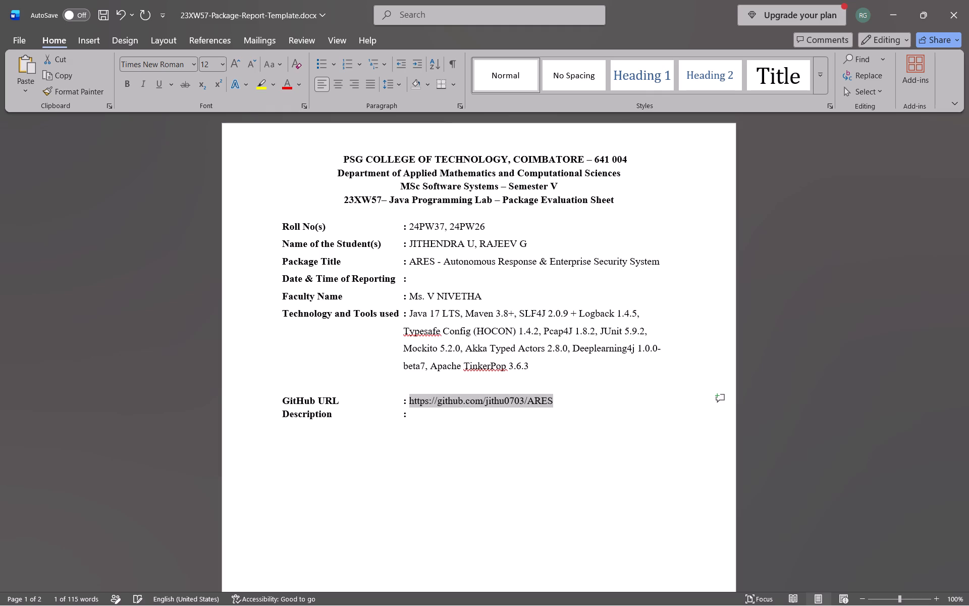
{"action": "key", "text": "Right"}
Add a space after the Description colon, switch to the data sheet in Edge and copy the full ARES description from cell F15.
{"action": "key", "text": "Down"}
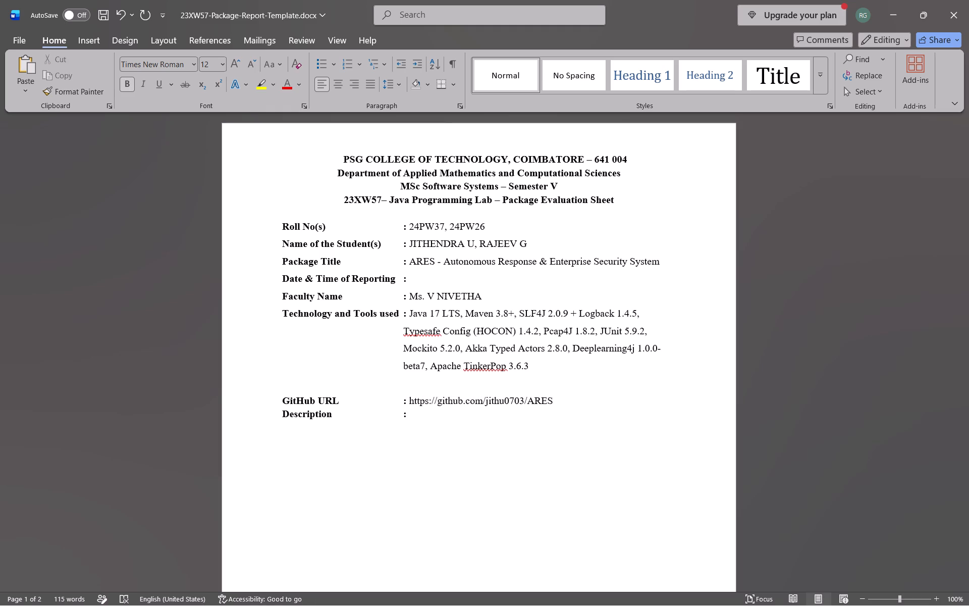
{"action": "key", "text": "space"}
{"action": "key", "text": "alt+Tab"}
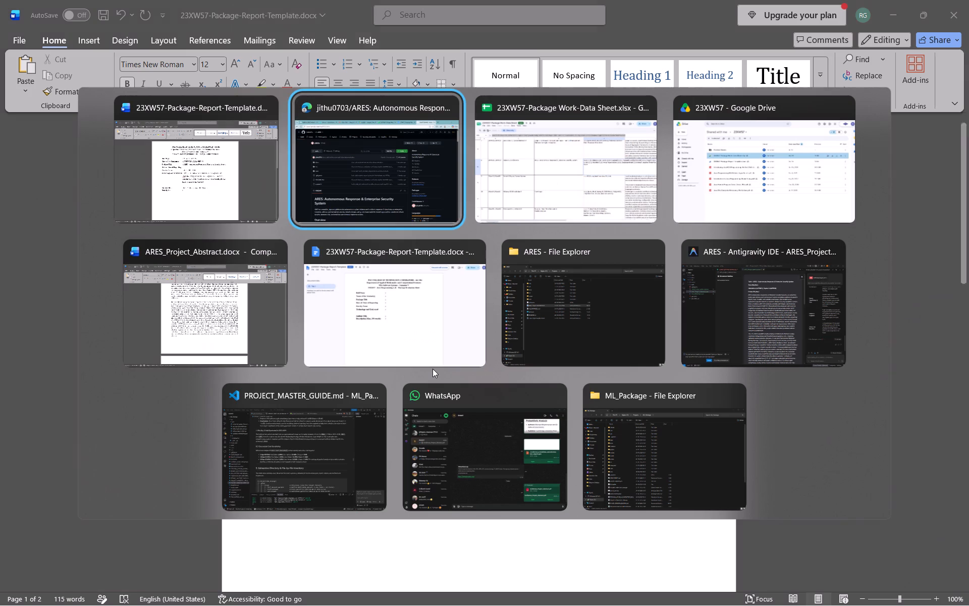
{"action": "key", "text": "alt+Tab"}
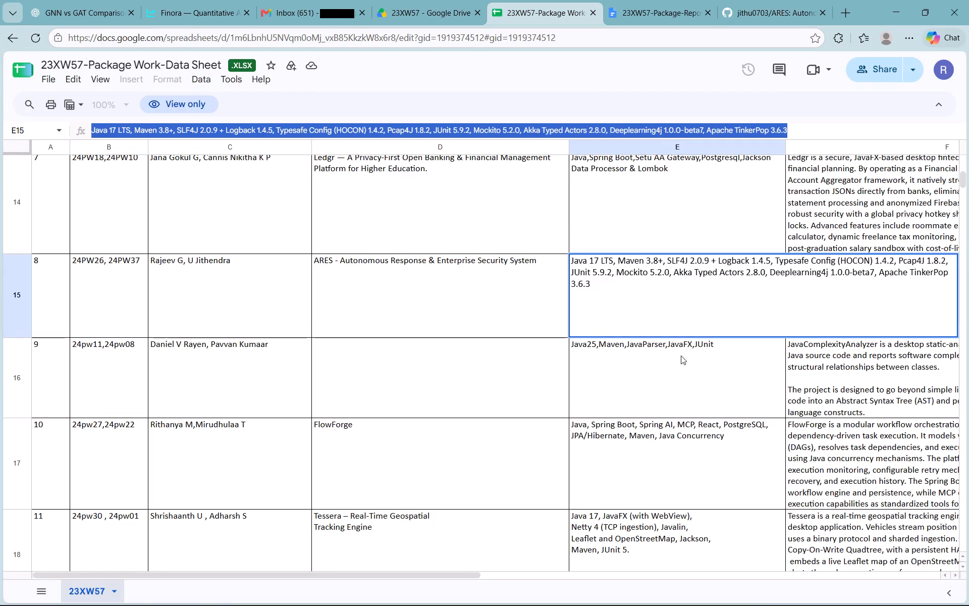
{"action": "left_click", "coordinate": [821, 350]}
{"action": "left_click", "coordinate": [822, 312]}
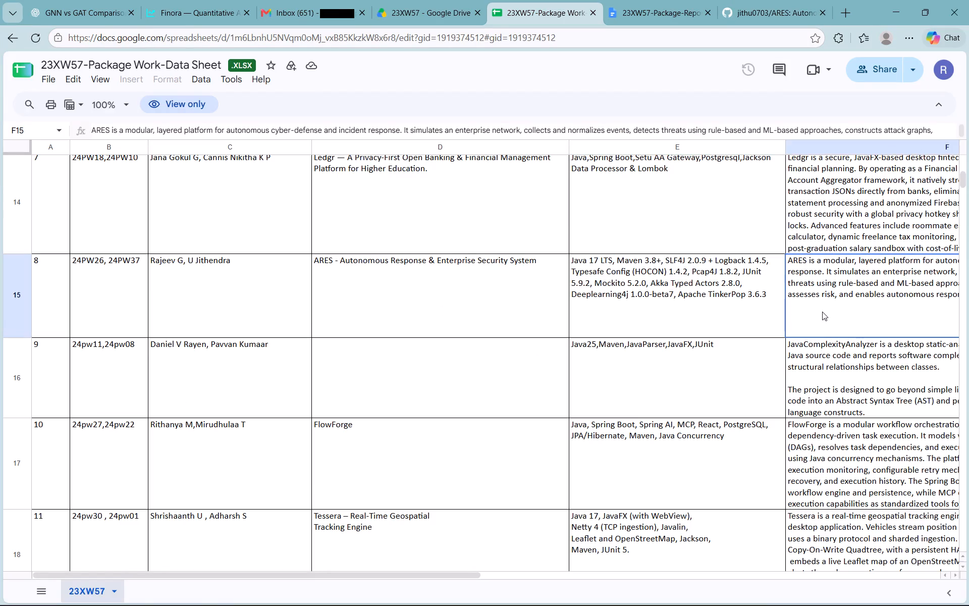
{"action": "left_click", "coordinate": [591, 130]}
{"action": "left_click", "coordinate": [591, 130]}
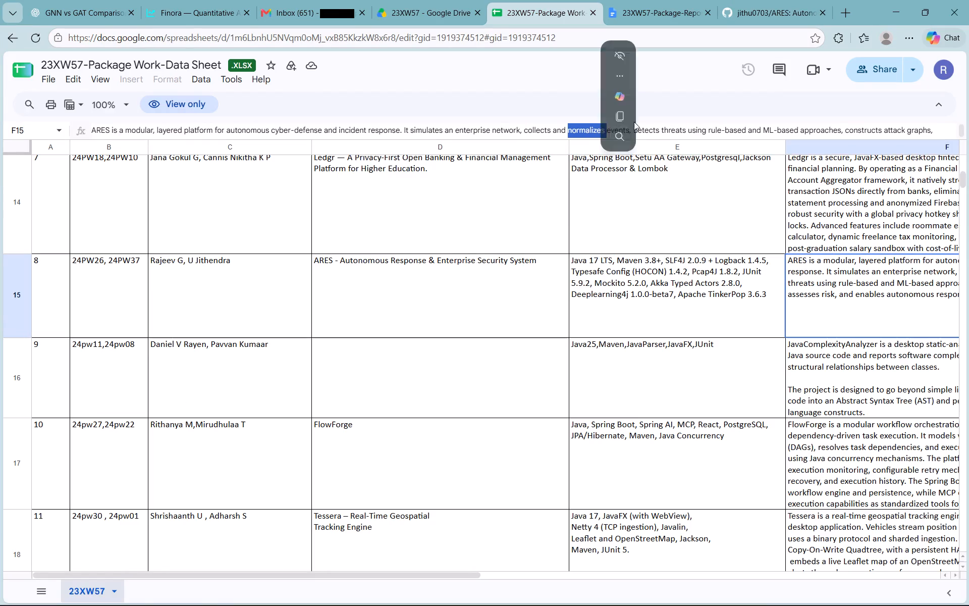
{"action": "left_click", "coordinate": [939, 128]}
{"action": "left_click", "coordinate": [939, 129]}
{"action": "left_click", "coordinate": [932, 133]}
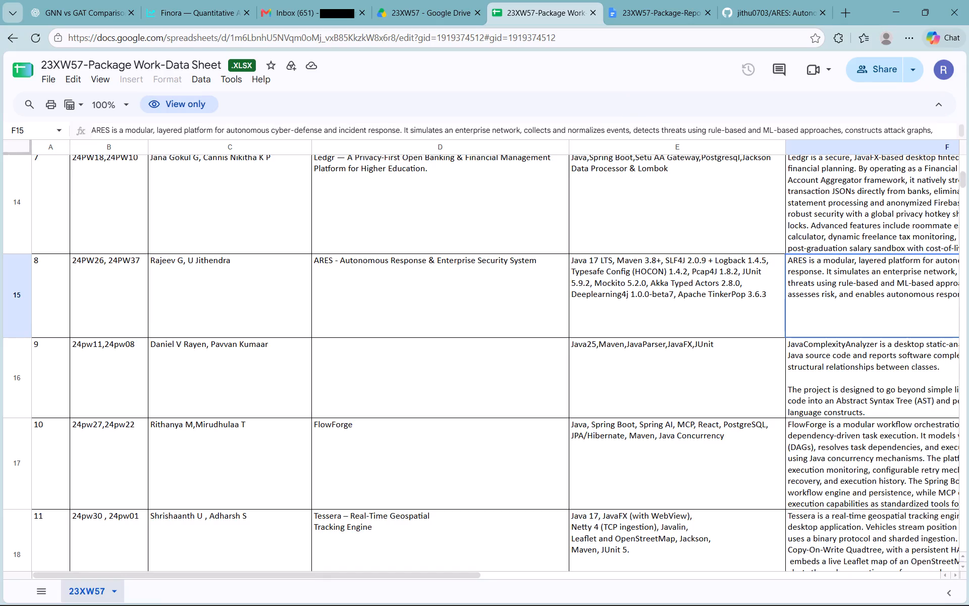
{"action": "double_click", "coordinate": [936, 132]}
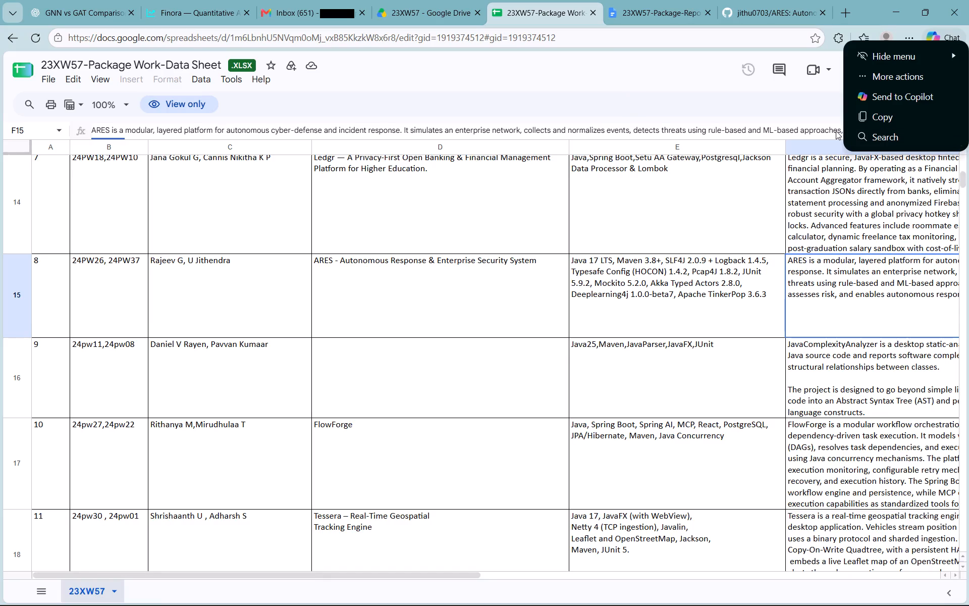
{"action": "left_click", "coordinate": [828, 129]}
{"action": "left_click_drag", "start_coordinate": [938, 132], "coordinate": [789, 140]}
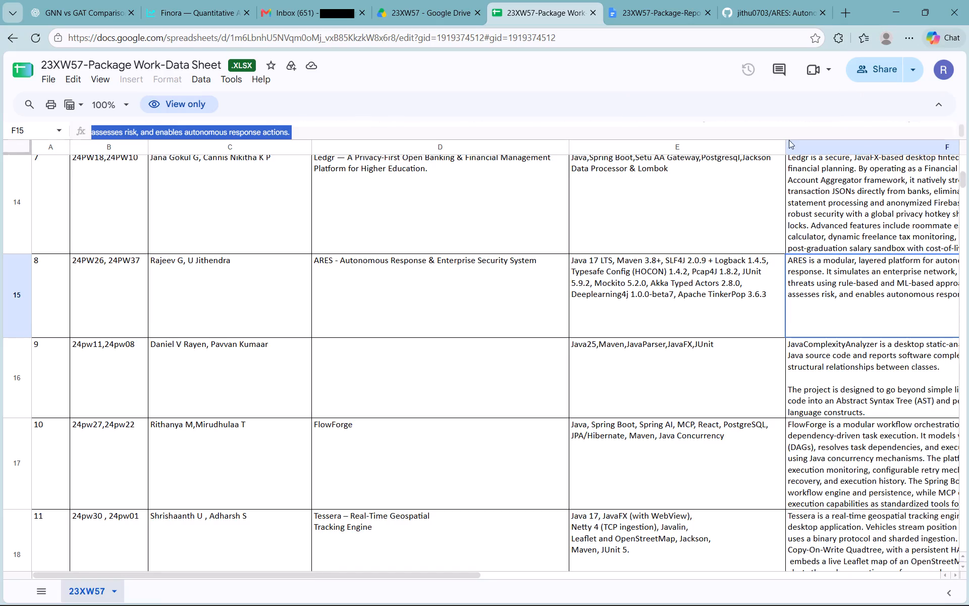
{"action": "left_click_drag", "start_coordinate": [789, 140], "coordinate": [393, 137]}
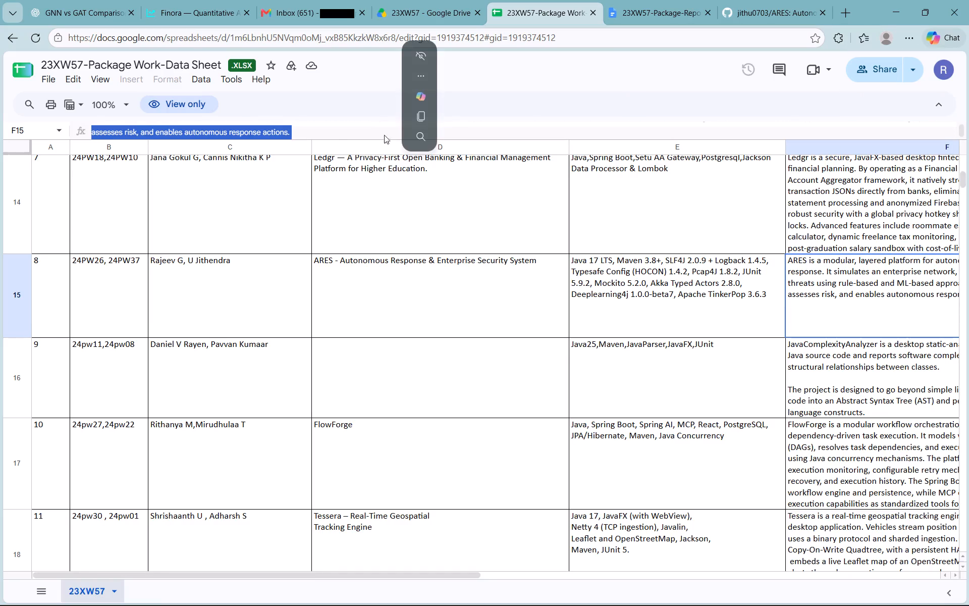
{"action": "left_click", "coordinate": [333, 131]}
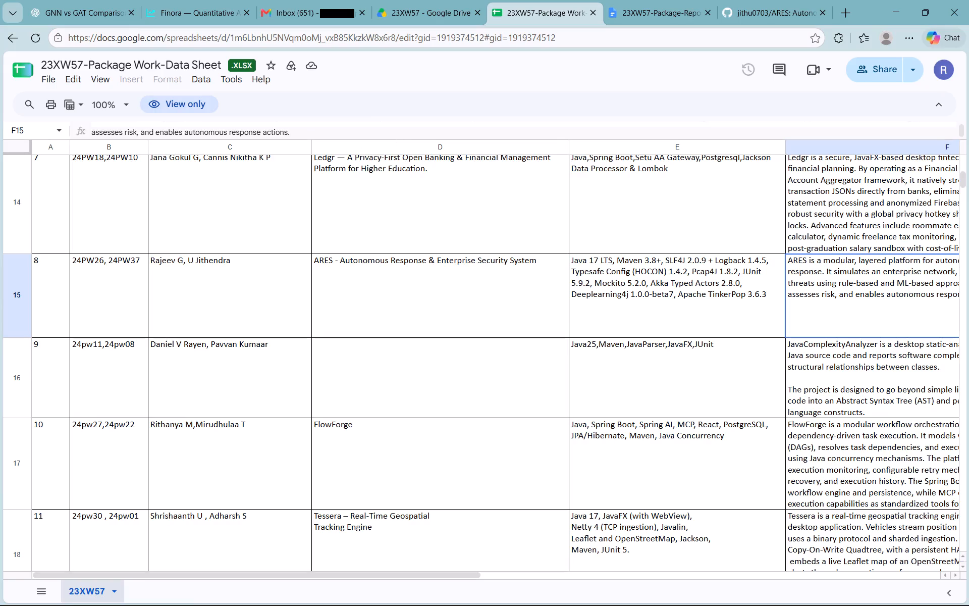
{"action": "left_click_drag", "start_coordinate": [307, 131], "coordinate": [278, 113]}
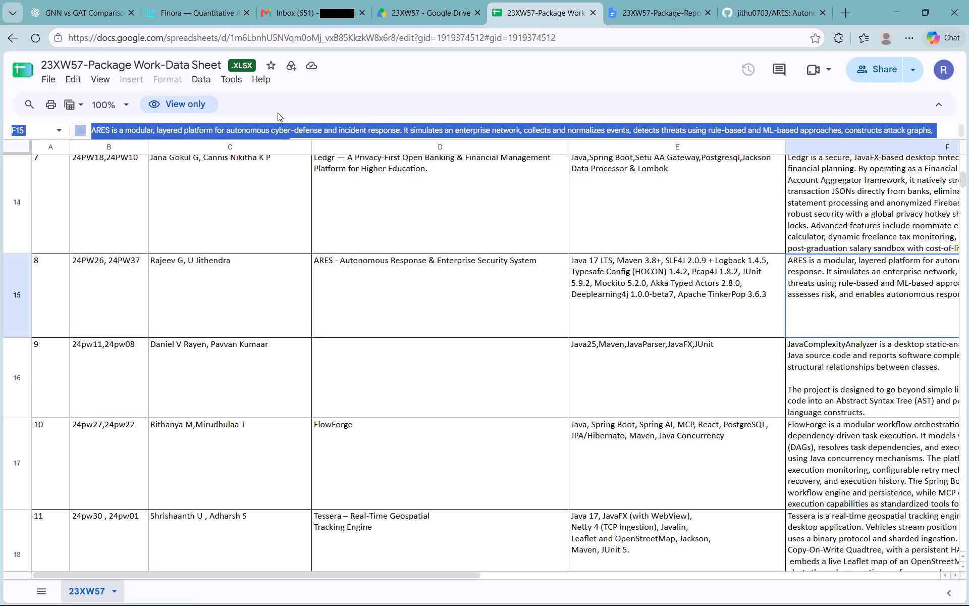
{"action": "left_click_drag", "start_coordinate": [278, 113], "coordinate": [93, 129]}
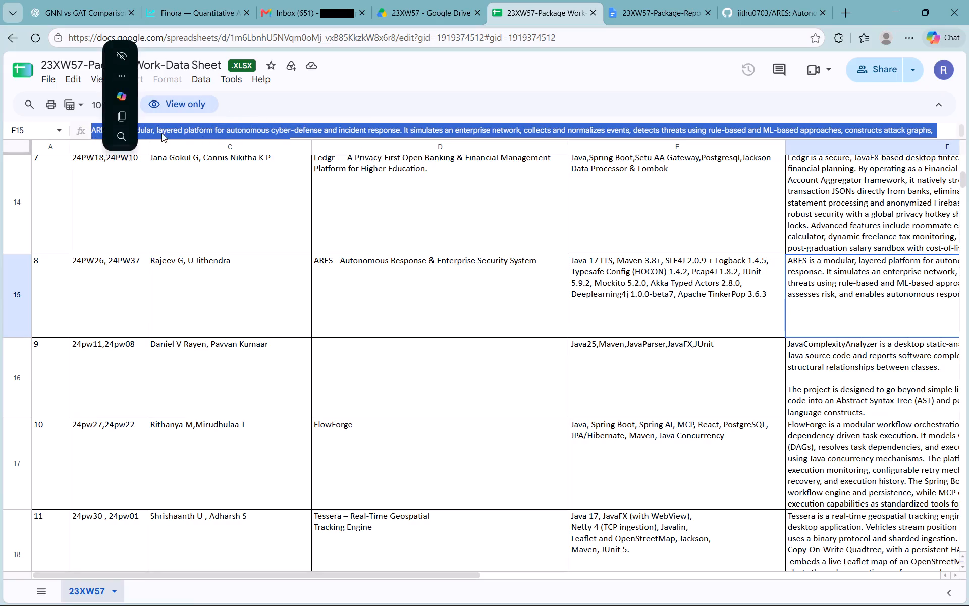
{"action": "left_click", "coordinate": [119, 115]}
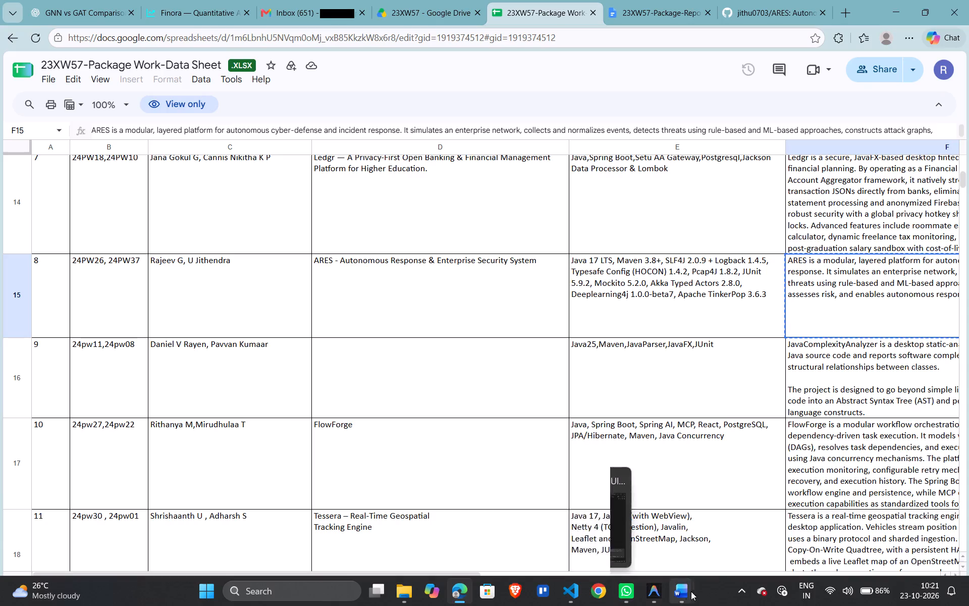
Switch back to the evaluation sheet in Word and paste the ARES description after the Description colon.
{"action": "left_click", "coordinate": [684, 591]}
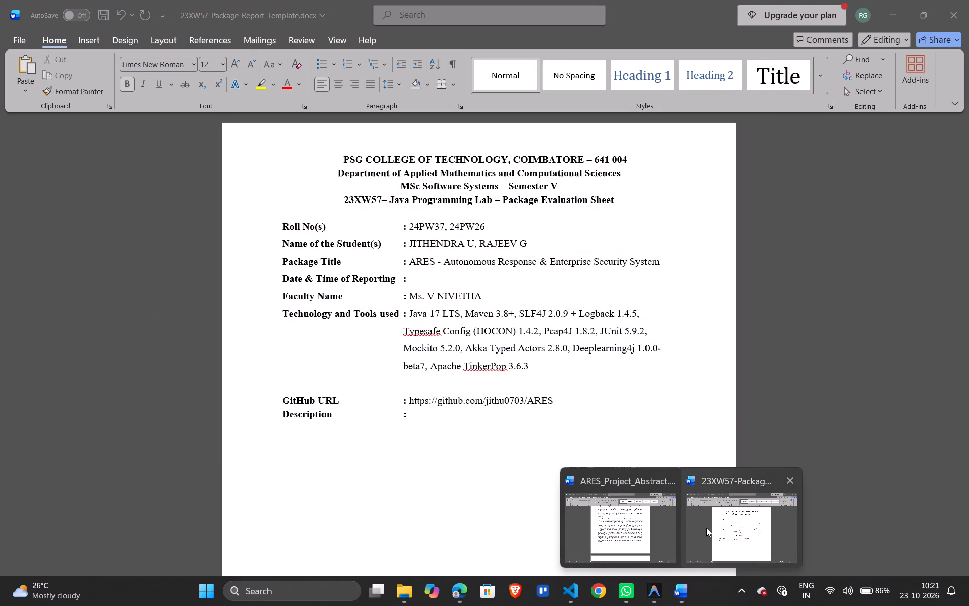
{"action": "left_click", "coordinate": [706, 528]}
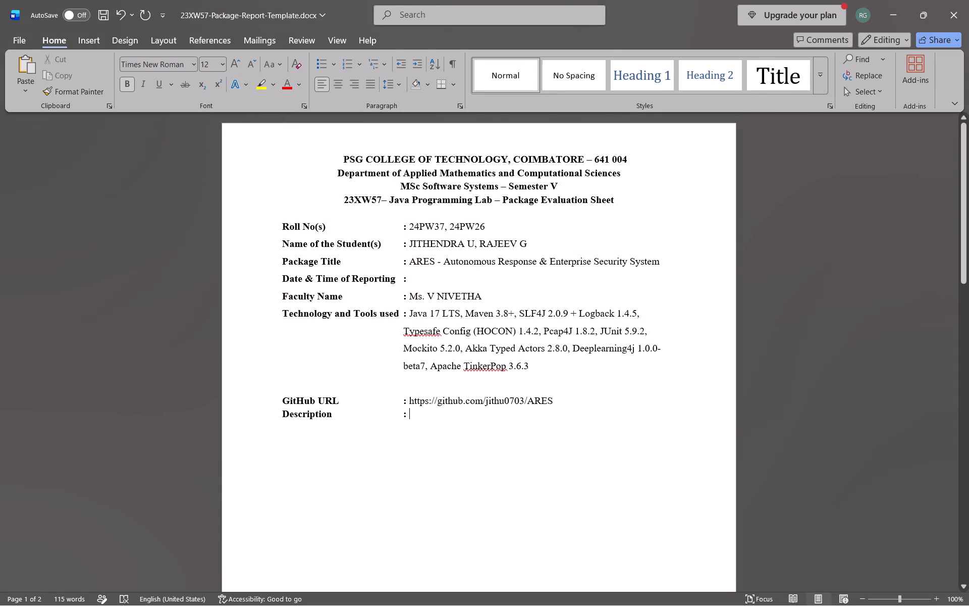
{"action": "key", "text": "ctrl+v"}
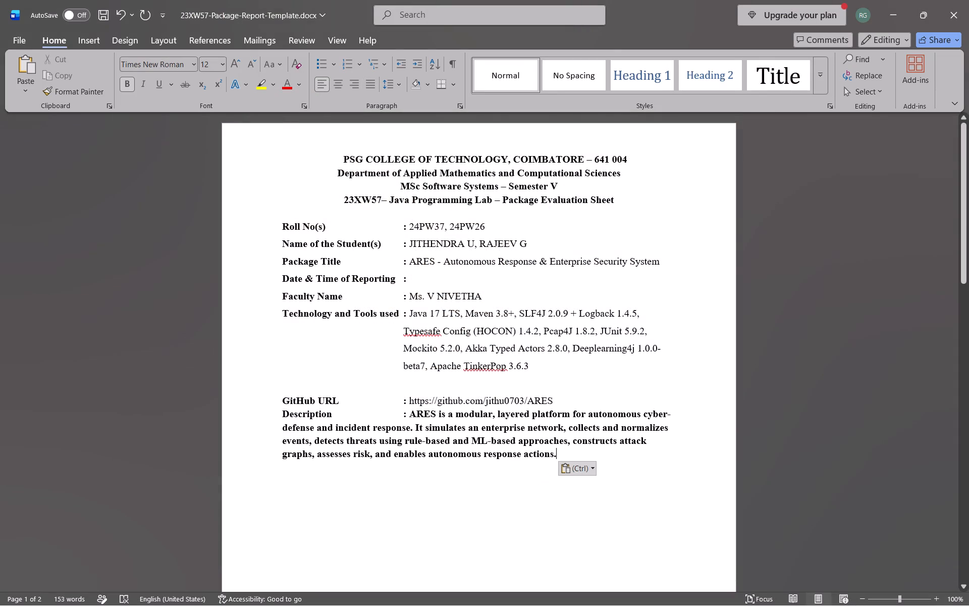
Indent the wrapped lines of the Description paragraph from "defense" onward, undoing the last two indent increases so the label and colon stay in place.
{"action": "key", "text": "Left"}
{"action": "key", "text": "Left"}
{"action": "key", "text": "Left"}
{"action": "key", "text": "Left"}
{"action": "key", "text": "Left"}
{"action": "key", "text": "Left"}
{"action": "key", "text": "Left"}
{"action": "key", "text": "Left"}
{"action": "key", "text": "Left"}
{"action": "key", "text": "Left"}
{"action": "key", "text": "Left"}
{"action": "key", "text": "Left"}
{"action": "key", "text": "Left"}
{"action": "key", "text": "Left"}
{"action": "key", "text": "Left"}
{"action": "key", "text": "Left"}
{"action": "key", "text": "Left"}
{"action": "key", "text": "Left"}
{"action": "key", "text": "Left"}
{"action": "key", "text": "Left"}
{"action": "key", "text": "Up"}
{"action": "key", "text": "Up"}
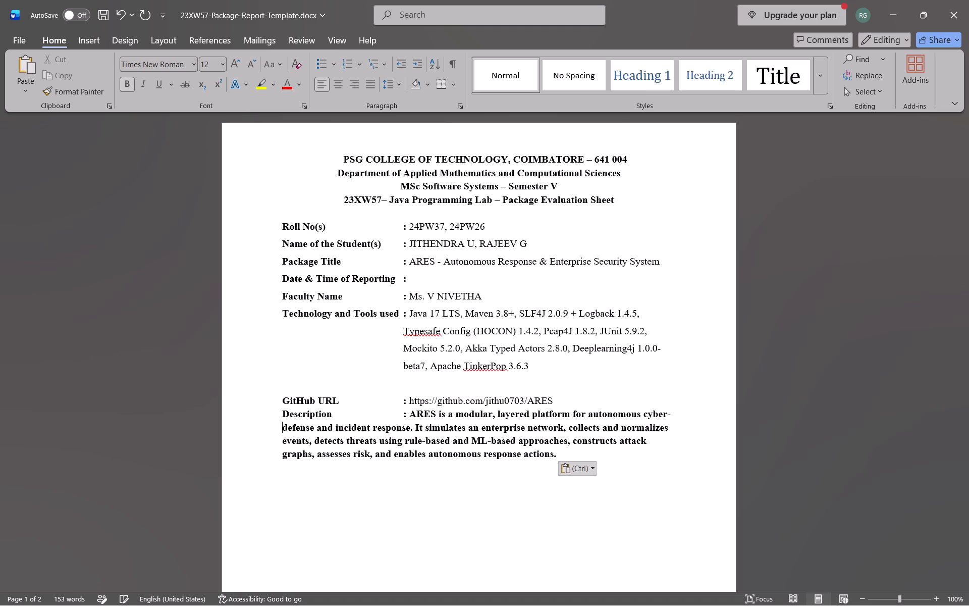
{"action": "key", "text": "Tab"}
{"action": "key", "text": "Tab"}
{"action": "key", "text": "Tab"}
{"action": "key", "text": "Tab"}
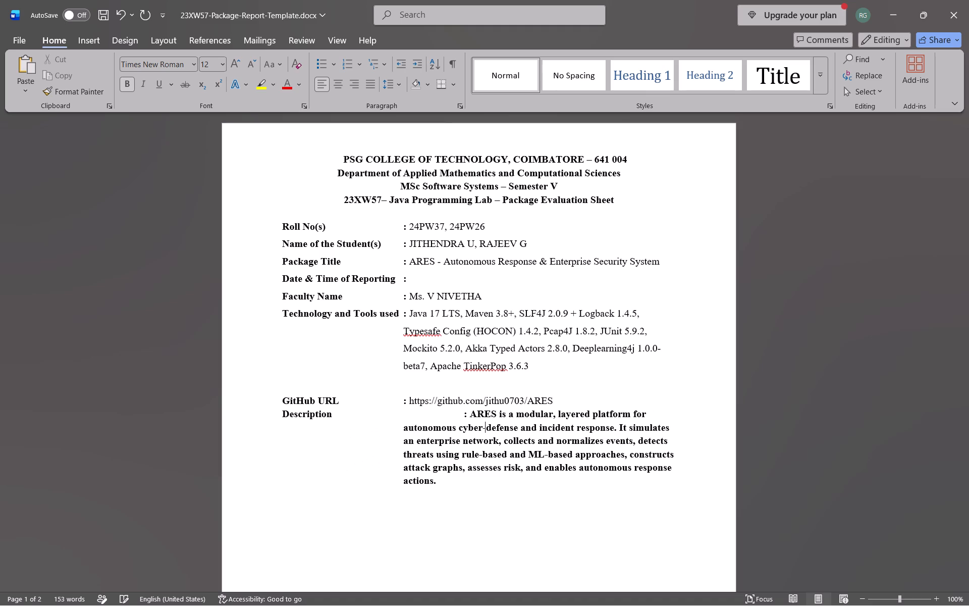
{"action": "key", "text": "ctrl+z"}
{"action": "key", "text": "ctrl+z"}
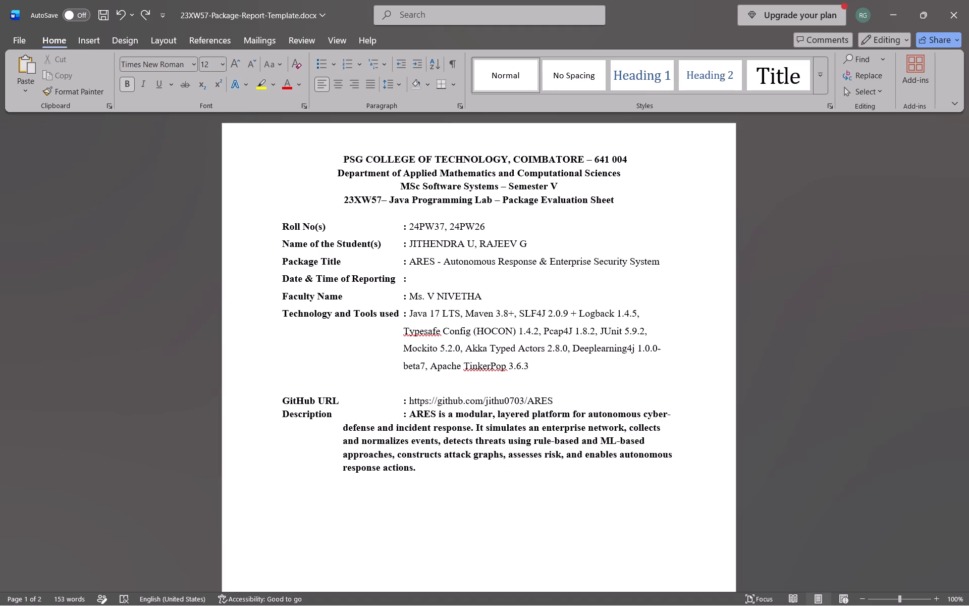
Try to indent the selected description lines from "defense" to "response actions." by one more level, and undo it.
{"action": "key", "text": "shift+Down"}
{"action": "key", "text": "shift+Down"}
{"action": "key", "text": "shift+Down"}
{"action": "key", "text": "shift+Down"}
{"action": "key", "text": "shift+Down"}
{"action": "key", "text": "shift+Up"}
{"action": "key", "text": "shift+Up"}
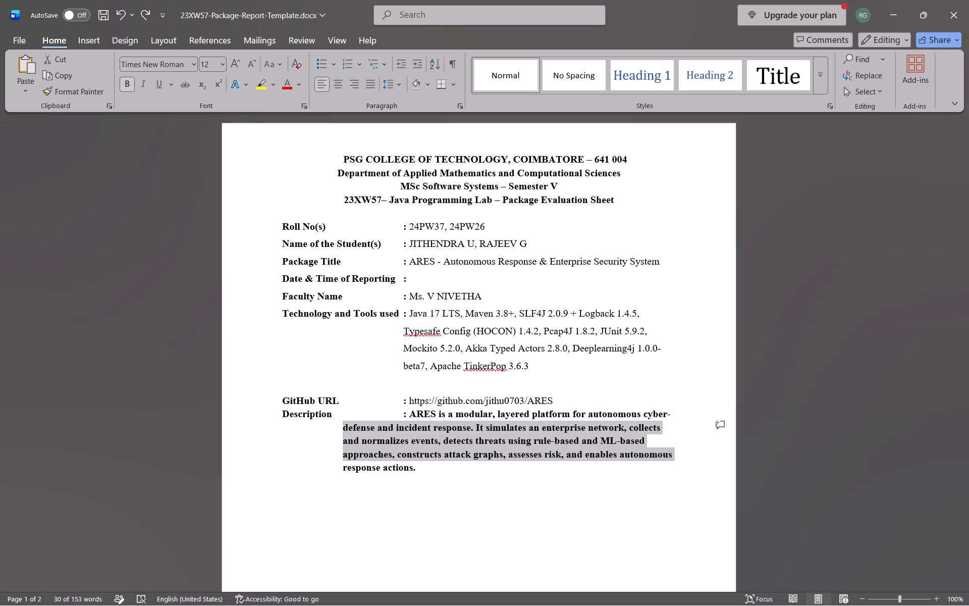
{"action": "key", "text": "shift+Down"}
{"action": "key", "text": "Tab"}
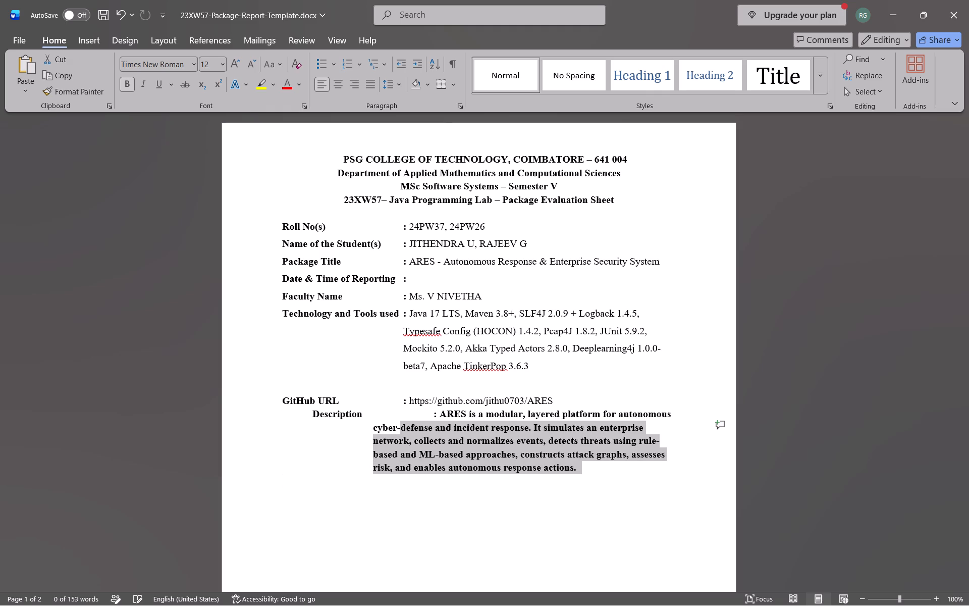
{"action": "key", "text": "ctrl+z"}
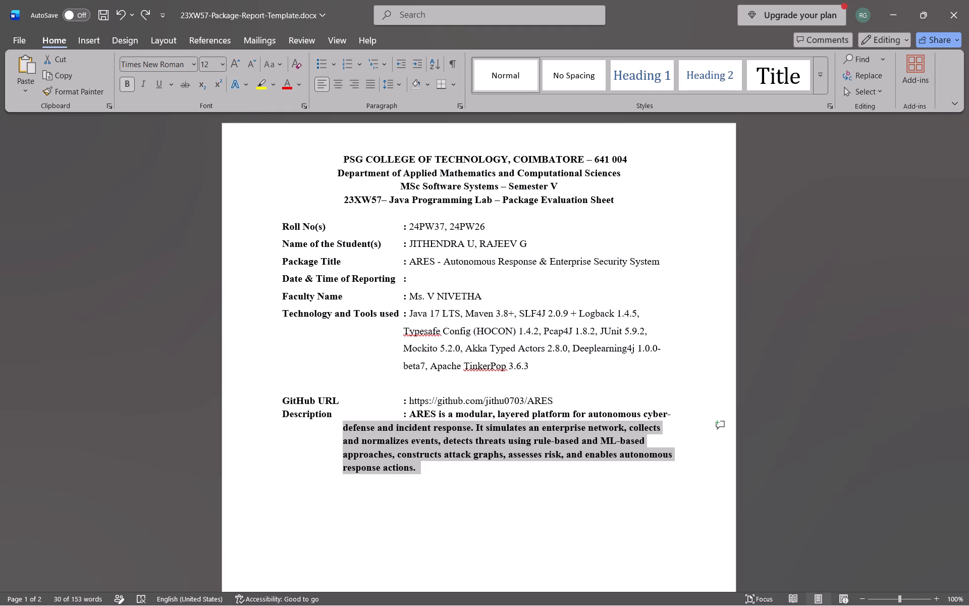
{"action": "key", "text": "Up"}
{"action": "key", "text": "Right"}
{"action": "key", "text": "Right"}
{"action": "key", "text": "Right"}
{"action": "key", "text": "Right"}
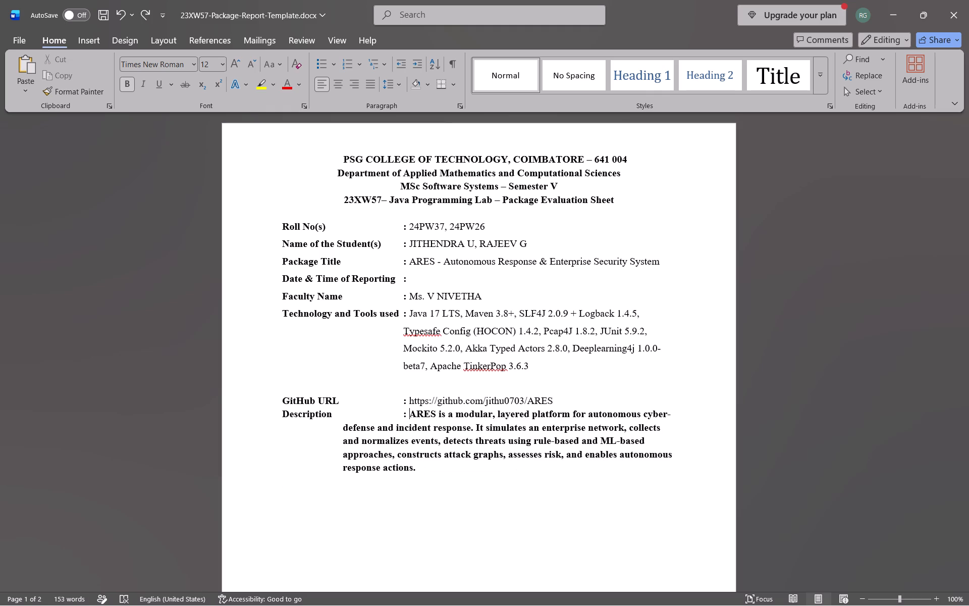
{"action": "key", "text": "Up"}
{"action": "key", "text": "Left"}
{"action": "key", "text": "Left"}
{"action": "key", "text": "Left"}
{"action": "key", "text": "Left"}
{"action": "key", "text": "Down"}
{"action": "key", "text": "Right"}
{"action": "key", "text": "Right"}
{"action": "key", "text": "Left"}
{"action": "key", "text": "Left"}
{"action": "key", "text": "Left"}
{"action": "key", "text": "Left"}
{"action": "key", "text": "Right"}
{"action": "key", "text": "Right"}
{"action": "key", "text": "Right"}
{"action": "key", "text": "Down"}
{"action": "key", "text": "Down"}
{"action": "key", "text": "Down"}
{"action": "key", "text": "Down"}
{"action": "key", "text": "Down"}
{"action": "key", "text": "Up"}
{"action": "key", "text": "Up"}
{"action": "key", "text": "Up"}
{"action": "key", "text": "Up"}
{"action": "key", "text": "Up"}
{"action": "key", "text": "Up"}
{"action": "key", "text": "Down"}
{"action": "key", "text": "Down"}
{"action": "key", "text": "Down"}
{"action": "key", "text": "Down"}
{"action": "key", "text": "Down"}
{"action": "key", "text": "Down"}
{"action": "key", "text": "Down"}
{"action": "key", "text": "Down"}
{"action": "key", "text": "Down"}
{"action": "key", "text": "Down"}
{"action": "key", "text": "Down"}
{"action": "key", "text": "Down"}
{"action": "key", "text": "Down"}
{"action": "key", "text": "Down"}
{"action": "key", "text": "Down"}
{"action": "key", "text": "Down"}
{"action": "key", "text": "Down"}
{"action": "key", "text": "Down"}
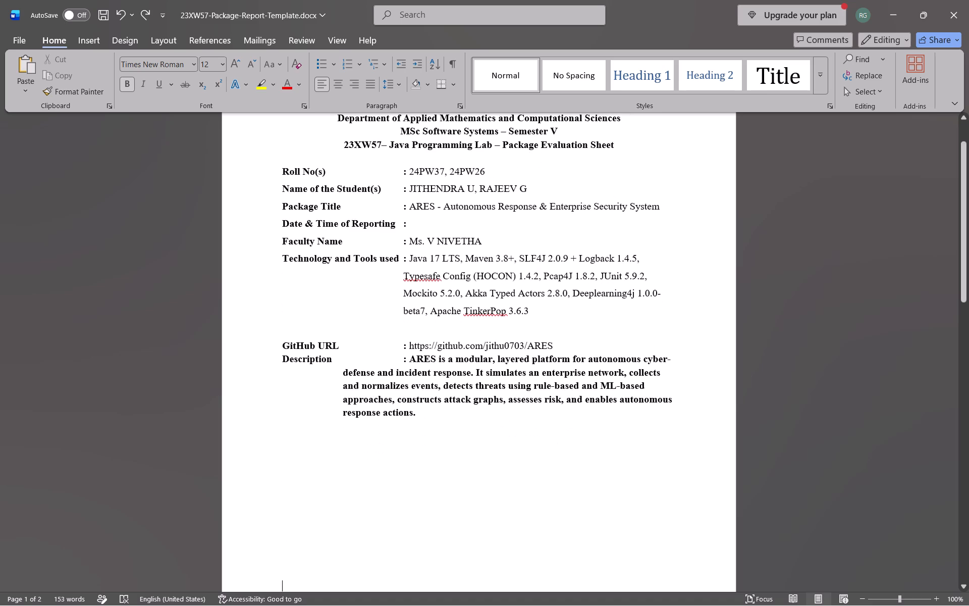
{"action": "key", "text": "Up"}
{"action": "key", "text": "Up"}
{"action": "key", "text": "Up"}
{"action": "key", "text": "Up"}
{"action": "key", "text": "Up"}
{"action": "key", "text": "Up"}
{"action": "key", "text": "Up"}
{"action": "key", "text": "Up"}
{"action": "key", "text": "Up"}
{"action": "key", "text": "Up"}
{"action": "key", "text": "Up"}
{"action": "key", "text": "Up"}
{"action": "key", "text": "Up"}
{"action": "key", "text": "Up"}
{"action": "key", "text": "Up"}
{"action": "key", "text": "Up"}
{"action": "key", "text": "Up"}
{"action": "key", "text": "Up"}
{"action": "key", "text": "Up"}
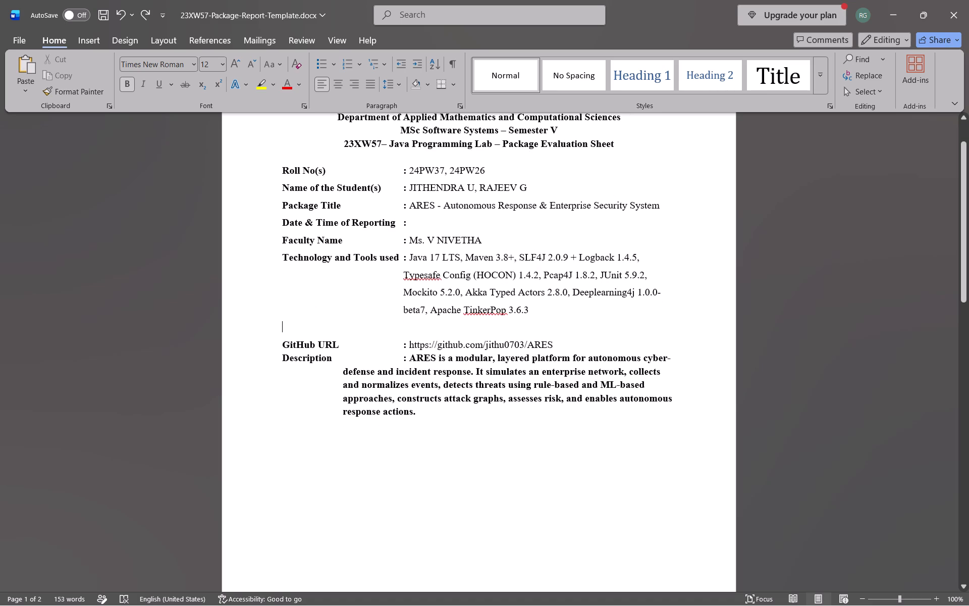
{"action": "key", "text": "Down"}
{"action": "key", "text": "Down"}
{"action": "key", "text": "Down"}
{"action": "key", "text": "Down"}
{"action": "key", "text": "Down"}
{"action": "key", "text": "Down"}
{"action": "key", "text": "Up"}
Insert 20 spaces between "cyber-" and "defense" in the Description paragraph.
{"action": "left_click", "coordinate": [669, 360]}
{"action": "key", "text": "space"}
{"action": "key", "text": "space"}
{"action": "key", "text": "space"}
{"action": "key", "text": "space"}
{"action": "key", "text": "space"}
{"action": "key", "text": "space"}
{"action": "key", "text": "space"}
{"action": "key", "text": "space"}
{"action": "key", "text": "space"}
{"action": "key", "text": "space"}
{"action": "key", "text": "space"}
{"action": "key", "text": "space"}
{"action": "key", "text": "space"}
{"action": "key", "text": "space"}
{"action": "key", "text": "space"}
{"action": "key", "text": "space"}
{"action": "key", "text": "space"}
{"action": "key", "text": "space"}
{"action": "key", "text": "space"}
{"action": "key", "text": "space"}
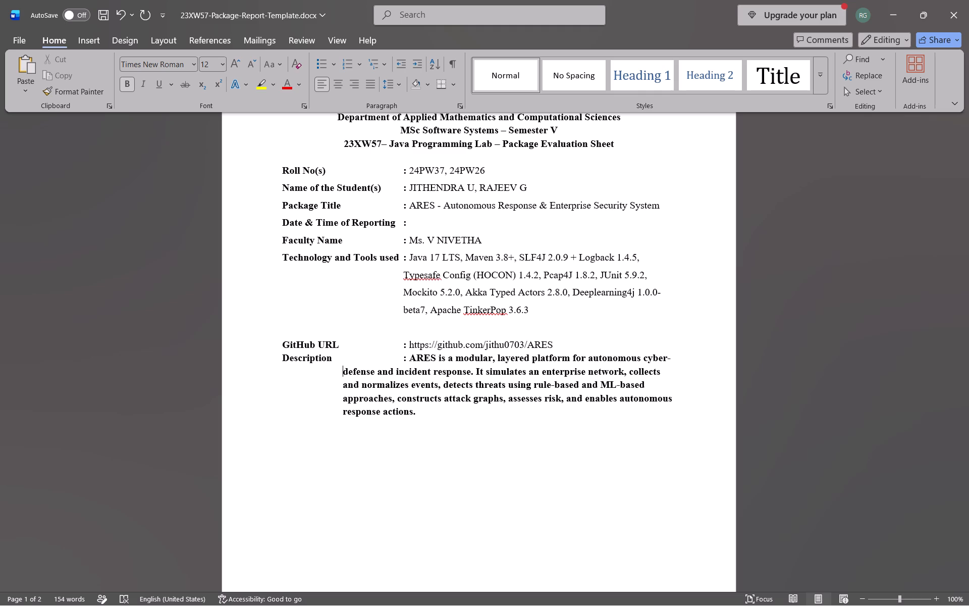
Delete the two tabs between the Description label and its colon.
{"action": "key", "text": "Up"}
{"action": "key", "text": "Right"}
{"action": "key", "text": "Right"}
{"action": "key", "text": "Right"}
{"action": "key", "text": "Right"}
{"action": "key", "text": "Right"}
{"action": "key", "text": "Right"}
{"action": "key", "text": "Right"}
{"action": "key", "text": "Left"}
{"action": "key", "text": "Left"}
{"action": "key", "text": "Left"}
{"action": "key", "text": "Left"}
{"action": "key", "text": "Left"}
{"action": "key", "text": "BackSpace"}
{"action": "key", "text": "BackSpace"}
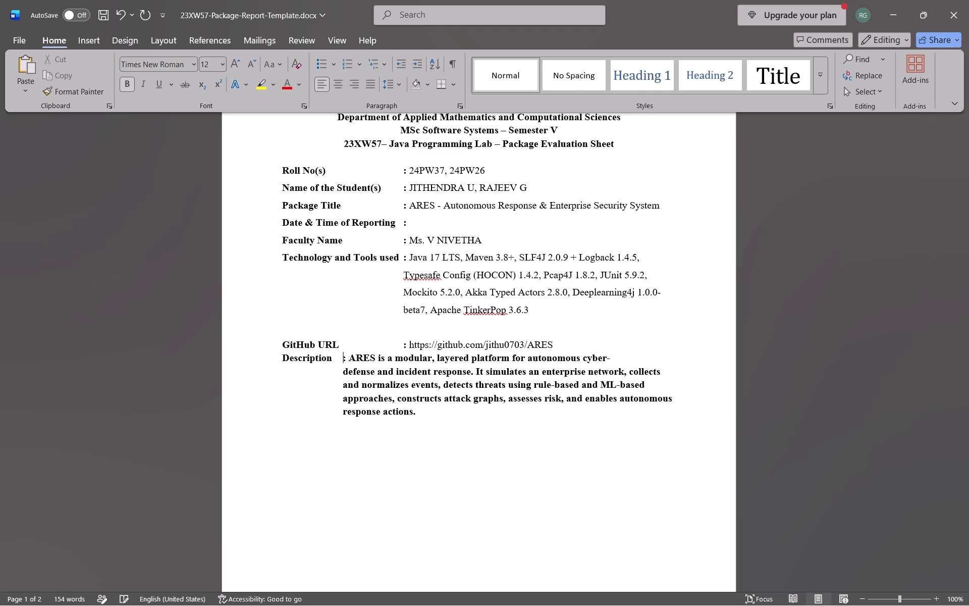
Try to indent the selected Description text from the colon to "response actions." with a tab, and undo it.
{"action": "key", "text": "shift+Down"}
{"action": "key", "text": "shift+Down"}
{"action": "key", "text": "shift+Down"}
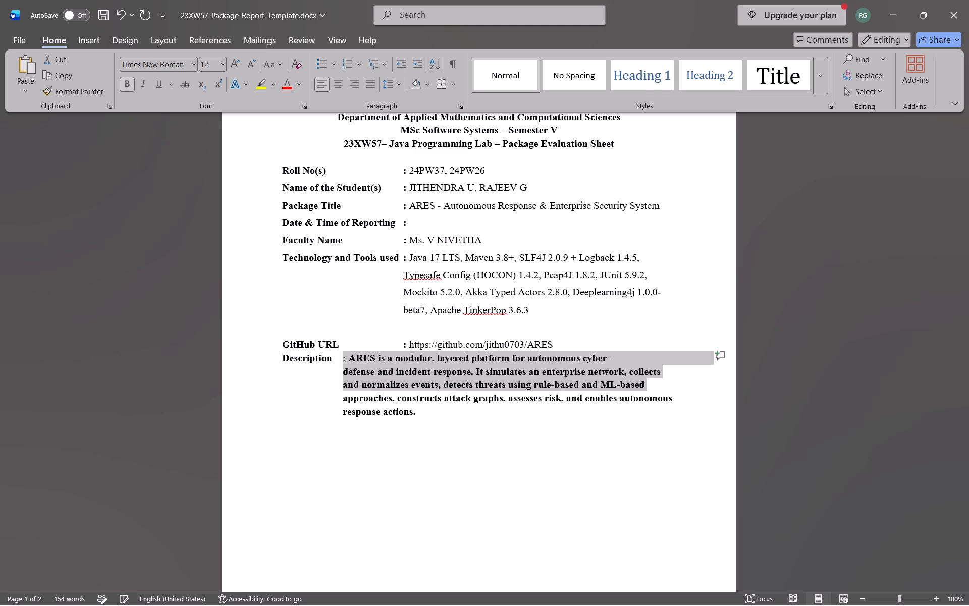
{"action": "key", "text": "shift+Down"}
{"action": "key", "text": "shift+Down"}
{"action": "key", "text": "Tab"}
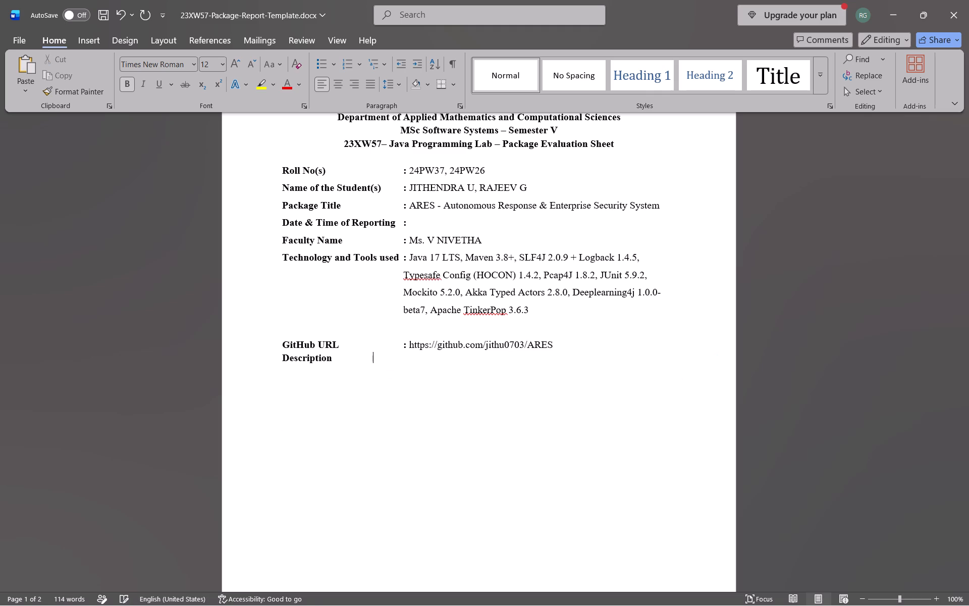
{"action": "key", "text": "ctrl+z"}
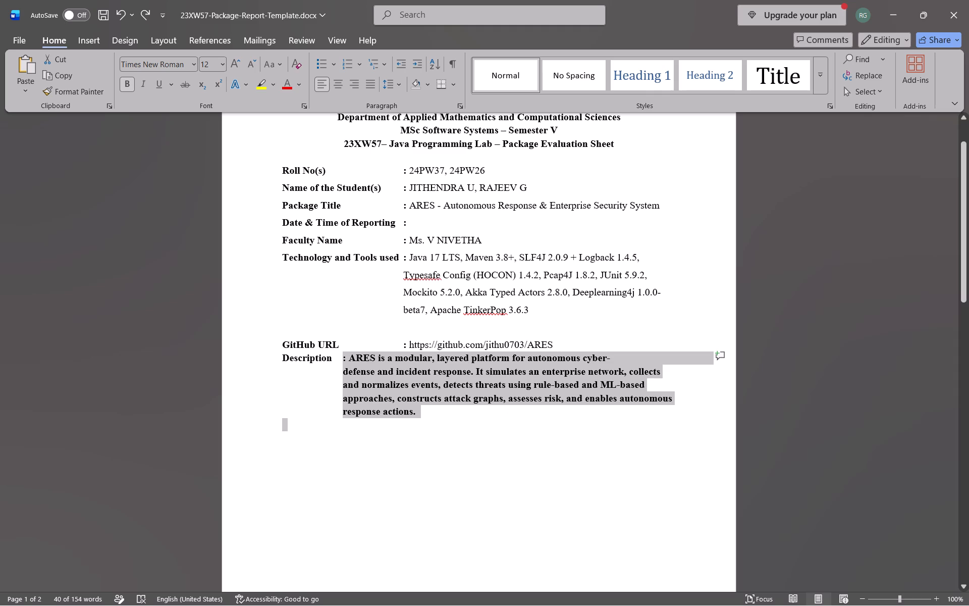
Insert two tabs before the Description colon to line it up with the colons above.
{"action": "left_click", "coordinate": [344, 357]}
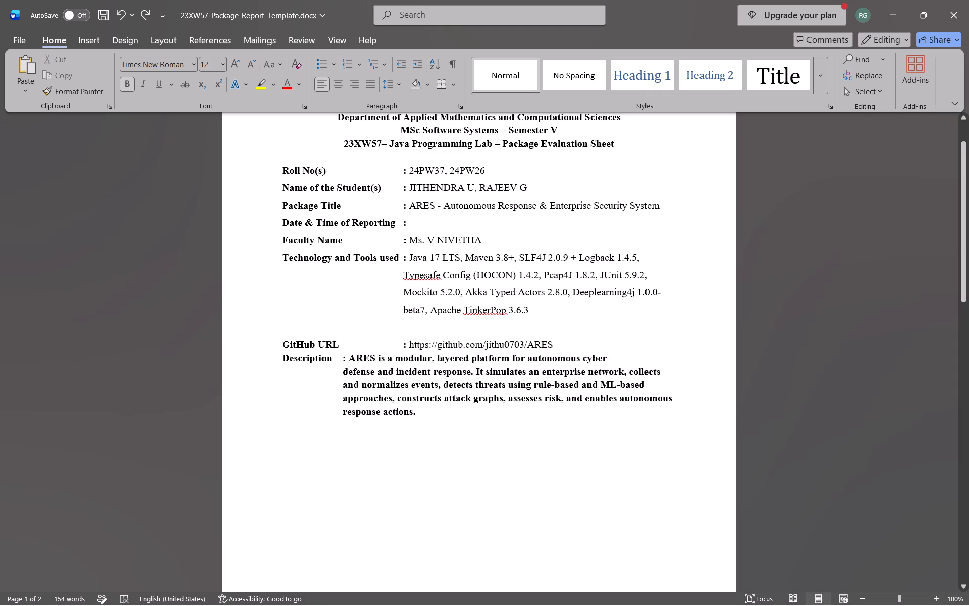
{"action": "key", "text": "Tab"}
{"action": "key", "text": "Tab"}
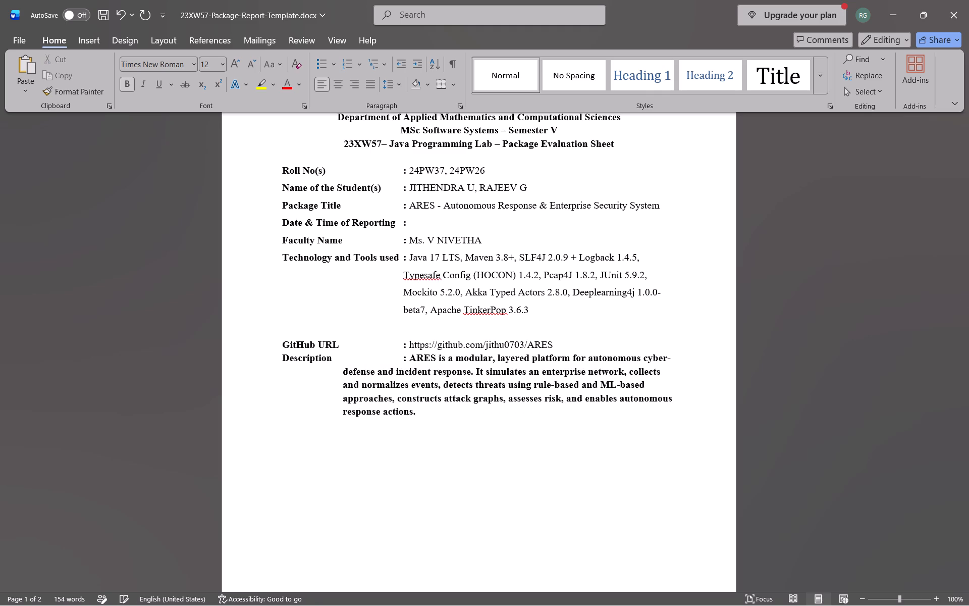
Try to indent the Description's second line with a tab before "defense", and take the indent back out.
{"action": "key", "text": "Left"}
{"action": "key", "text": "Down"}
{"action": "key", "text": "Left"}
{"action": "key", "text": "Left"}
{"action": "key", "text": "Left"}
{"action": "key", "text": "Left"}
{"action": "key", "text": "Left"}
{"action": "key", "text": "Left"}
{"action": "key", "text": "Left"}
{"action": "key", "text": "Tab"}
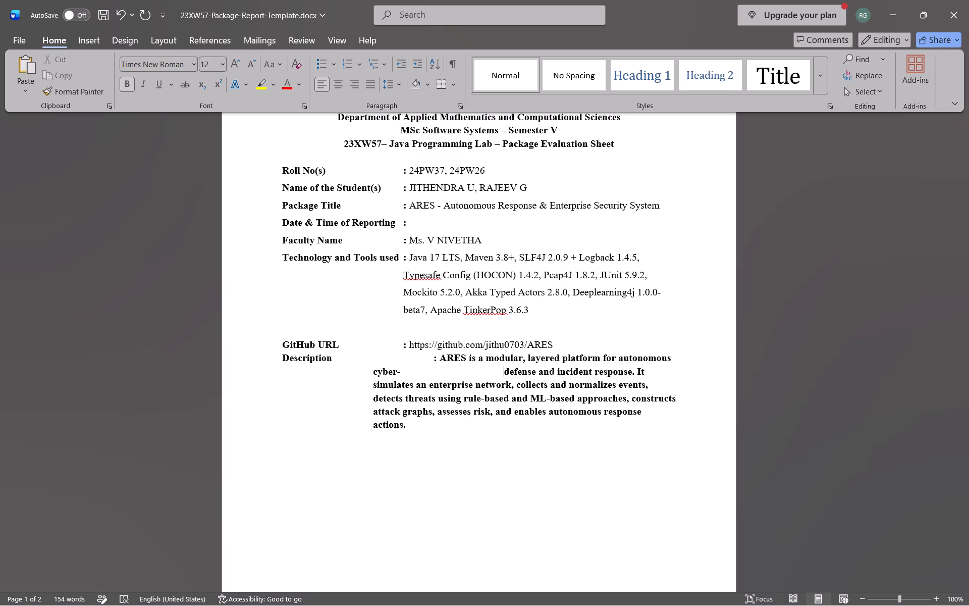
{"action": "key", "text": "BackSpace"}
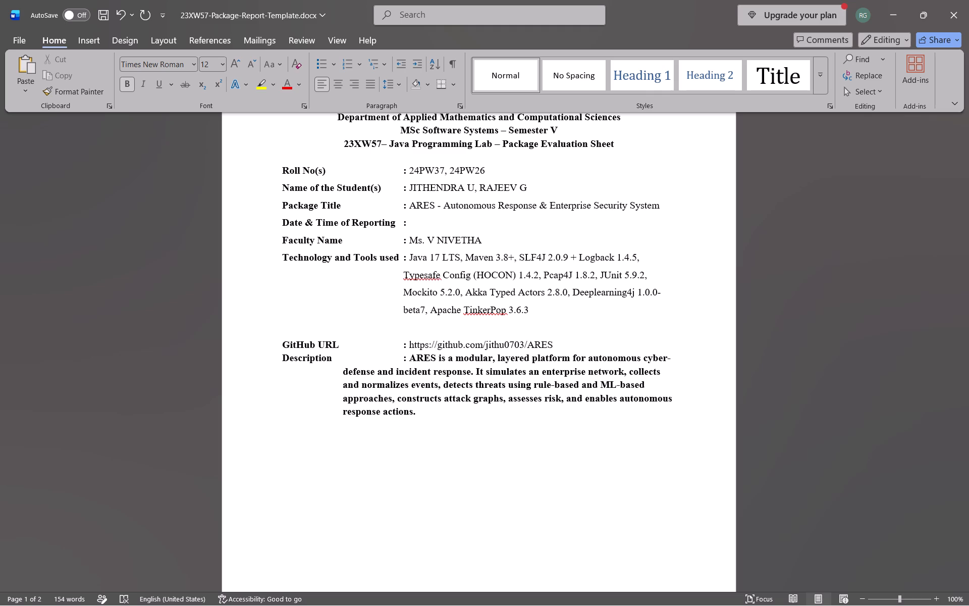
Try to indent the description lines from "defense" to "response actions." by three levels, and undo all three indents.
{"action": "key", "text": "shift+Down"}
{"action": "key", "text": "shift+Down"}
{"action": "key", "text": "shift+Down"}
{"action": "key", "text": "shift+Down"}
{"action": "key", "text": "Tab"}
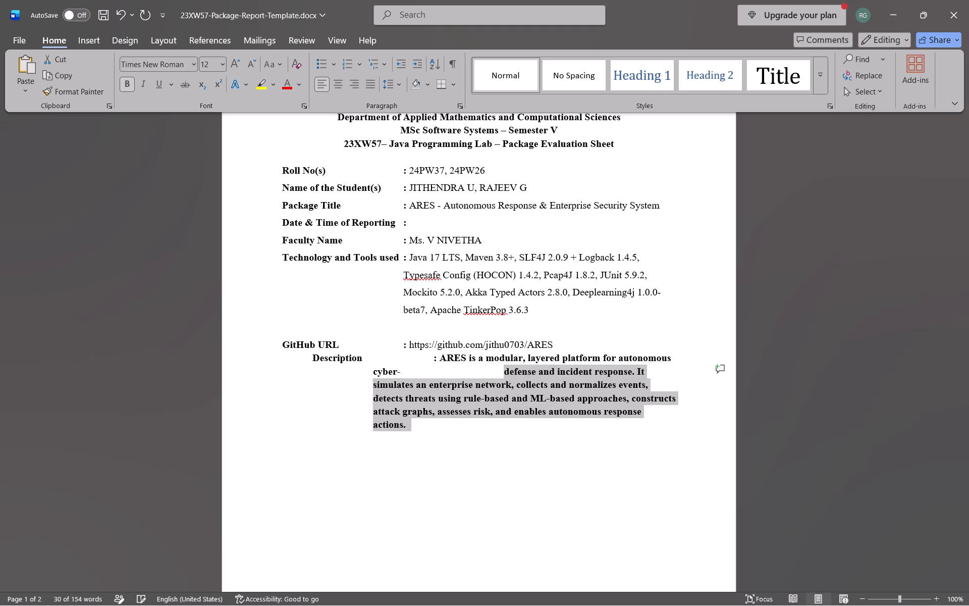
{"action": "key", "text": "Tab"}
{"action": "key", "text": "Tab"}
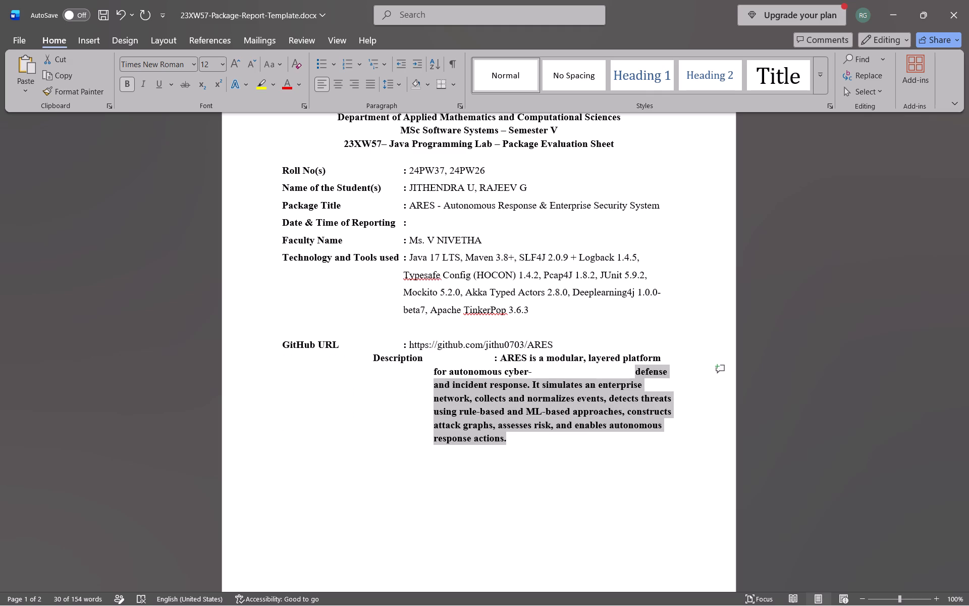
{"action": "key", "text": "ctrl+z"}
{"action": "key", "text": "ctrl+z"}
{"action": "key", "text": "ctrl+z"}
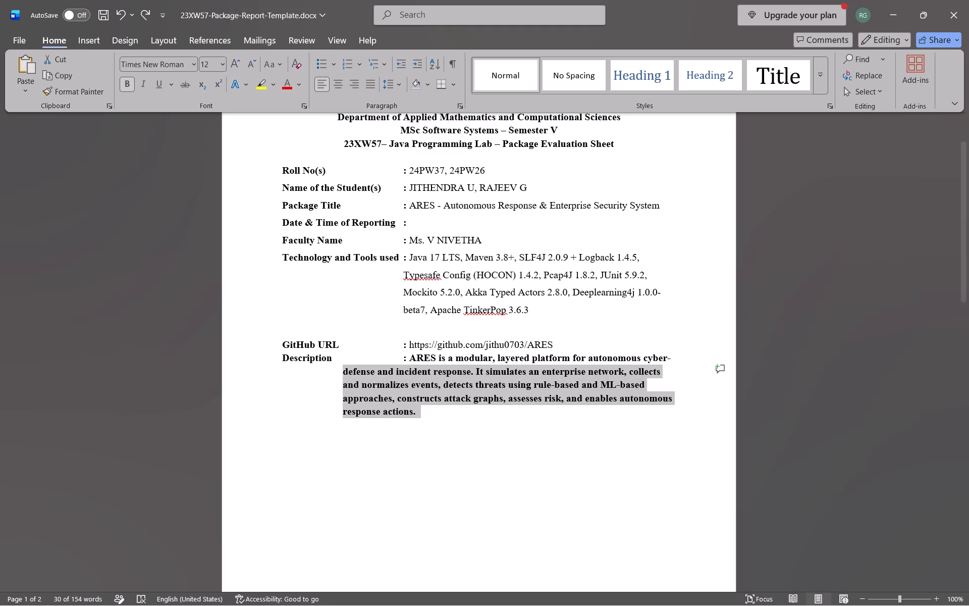
Save the evaluation sheet.
{"action": "key", "text": "ctrl+s"}
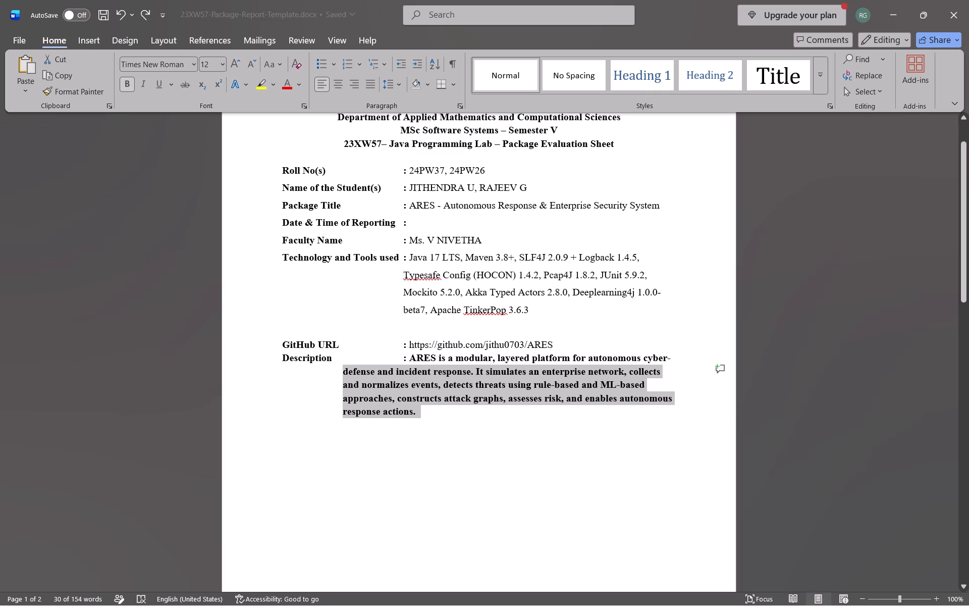
Switch to the ML_Package File Explorer window, go to Downloads and copy the file 23XW57-Package-Report-Template.docx.
{"action": "key", "text": "alt+Tab"}
{"action": "key", "text": "alt+Tab"}
{"action": "key", "text": "alt+Tab"}
{"action": "key", "text": "alt+Tab"}
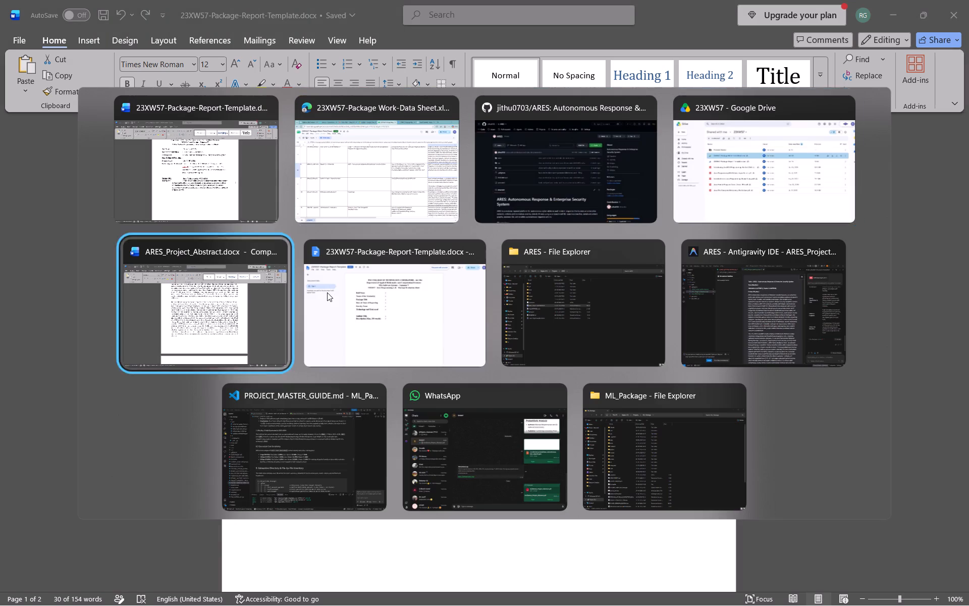
{"action": "key", "text": "alt+Tab"}
{"action": "key", "text": "alt+Tab"}
{"action": "key", "text": "alt+Tab"}
{"action": "key", "text": "alt+Tab"}
{"action": "key", "text": "alt+Tab"}
{"action": "key", "text": "alt+Tab"}
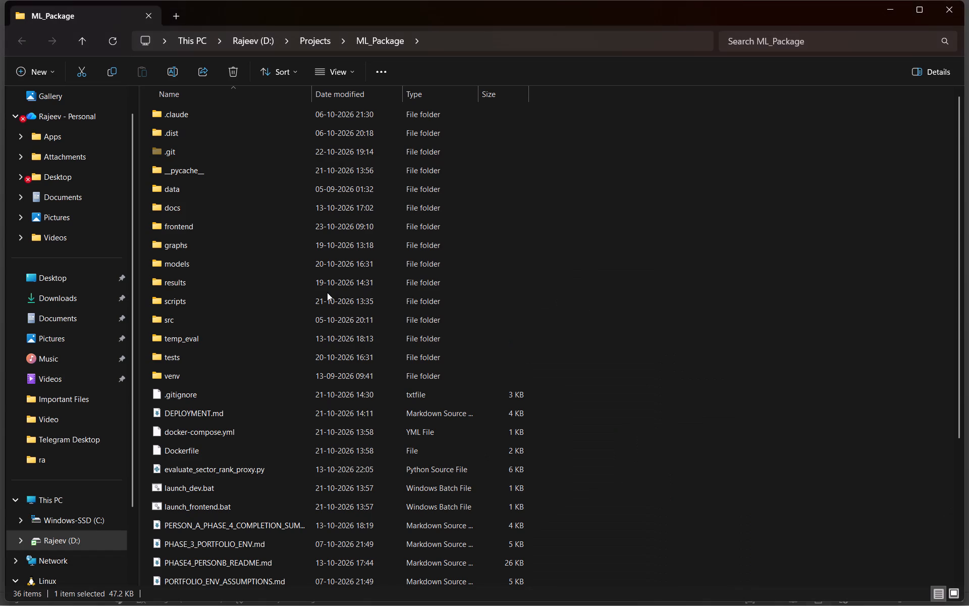
{"action": "left_click", "coordinate": [253, 35]}
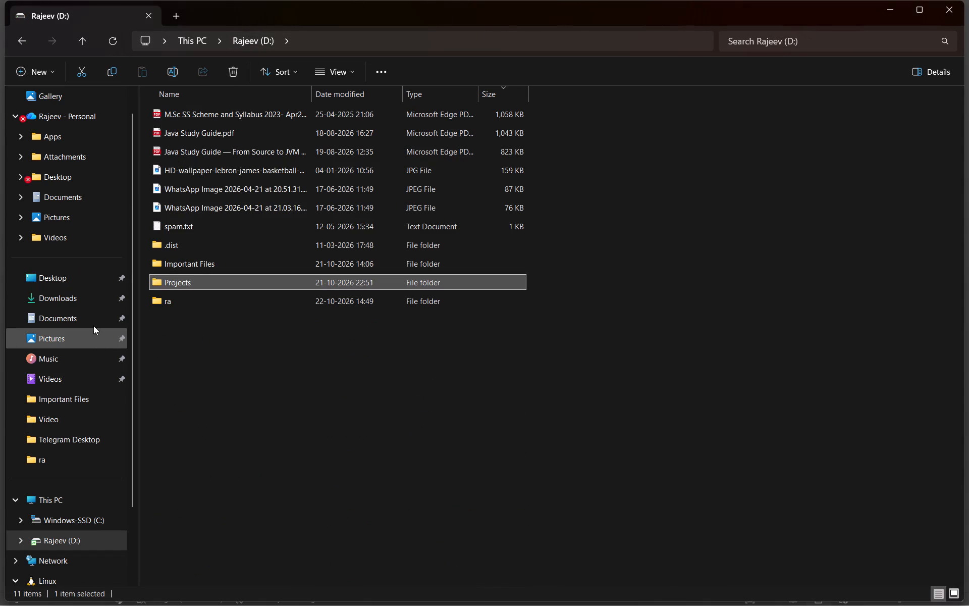
{"action": "left_click", "coordinate": [92, 307]}
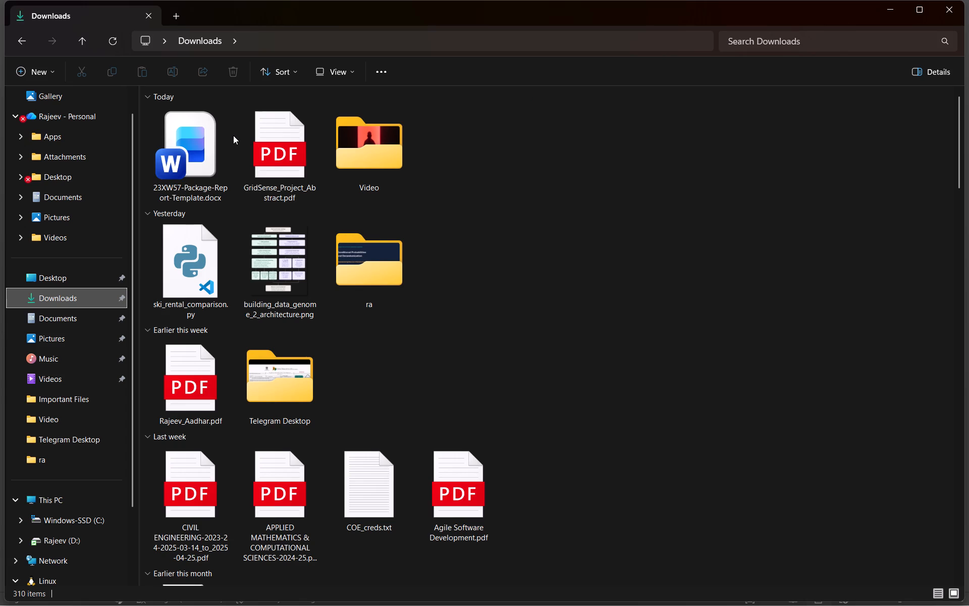
{"action": "left_click", "coordinate": [202, 159]}
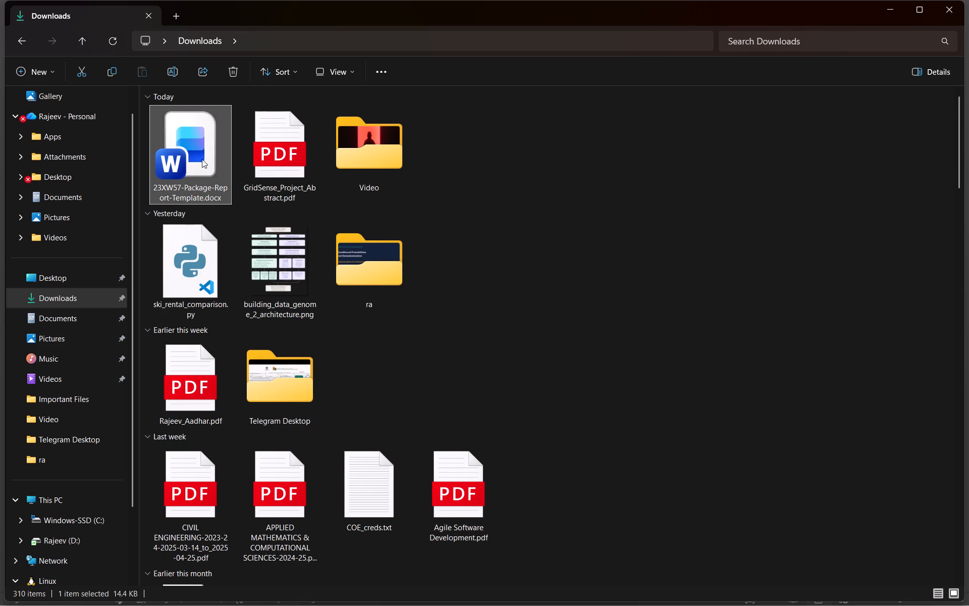
{"action": "key", "text": "ctrl+c"}
{"action": "key", "text": "ctrl+c"}
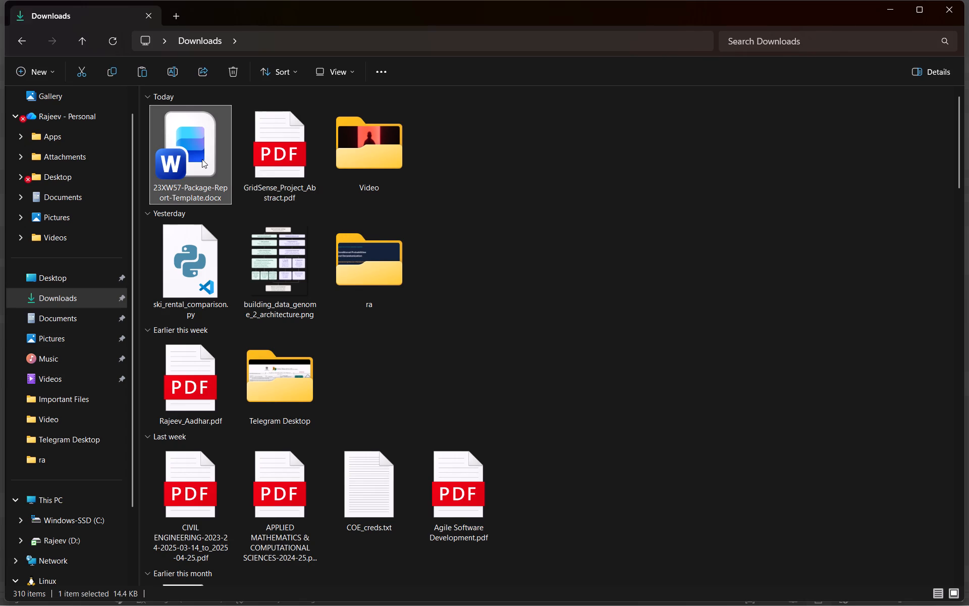
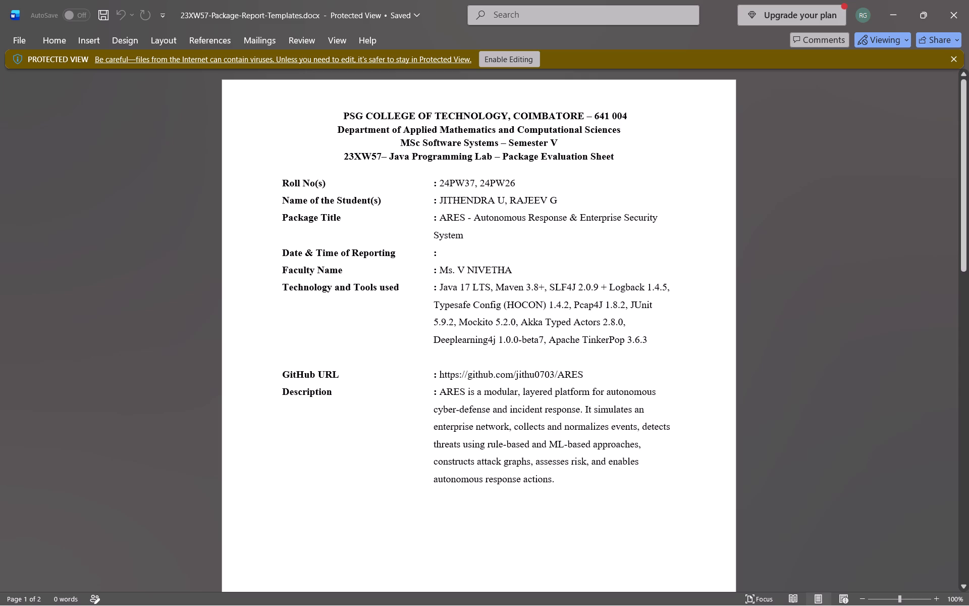
{"action": "left_click", "coordinate": [484, 56]}
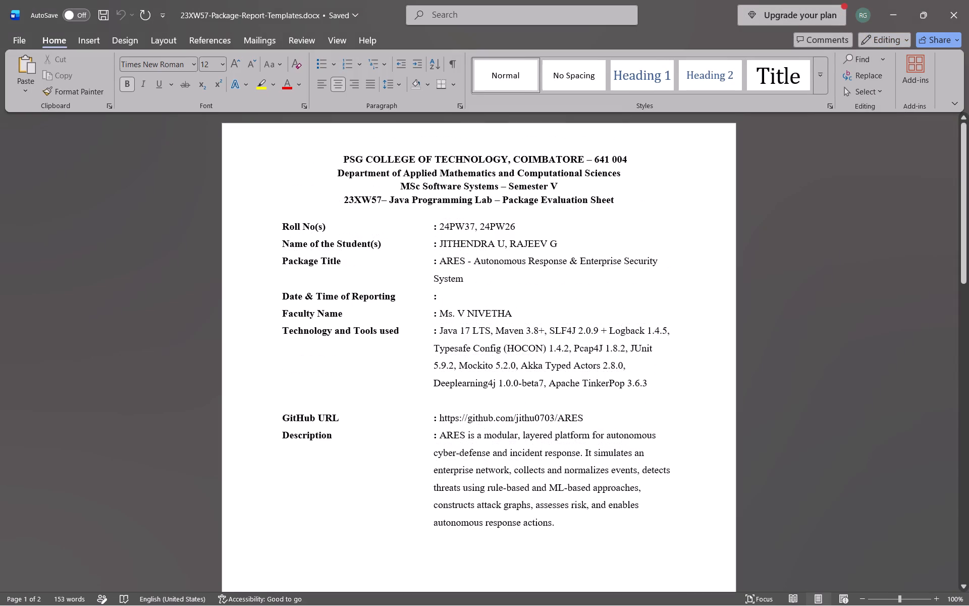
{"action": "scroll", "coordinate": [609, 213], "scroll_direction": "down", "scroll_amount": 3}
{"action": "scroll", "coordinate": [606, 221], "scroll_direction": "up", "scroll_amount": 2}
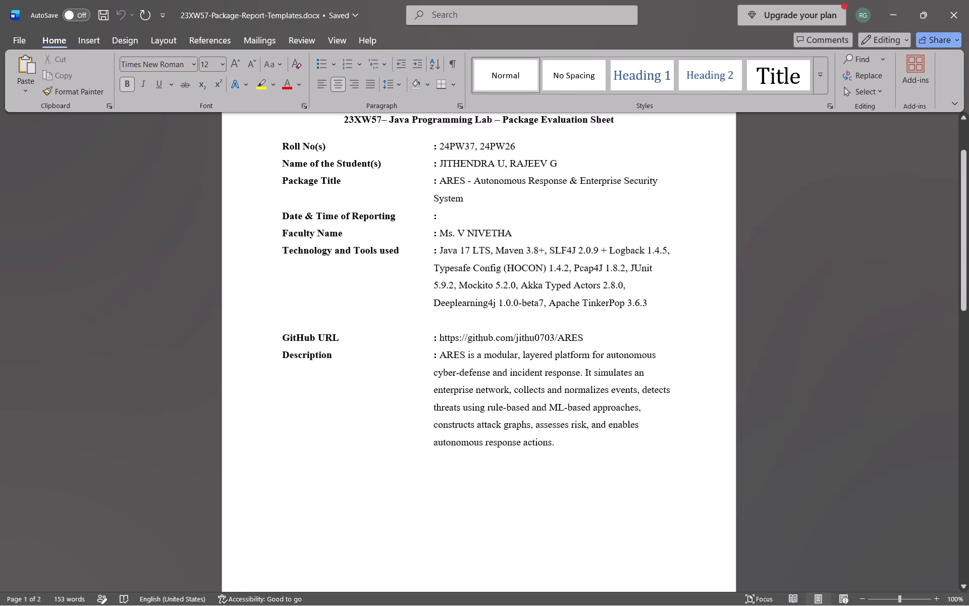
{"action": "scroll", "coordinate": [606, 221], "scroll_direction": "up", "scroll_amount": 2}
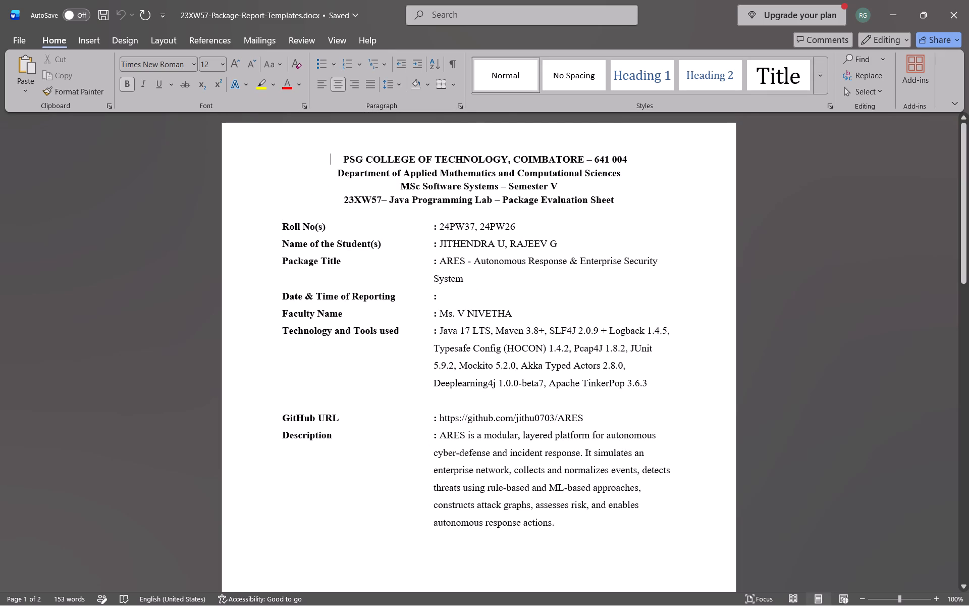
Set up saving a copy of the report to the Downloads folder with PDF as the file type.
{"action": "left_click", "coordinate": [19, 39]}
{"action": "left_click", "coordinate": [51, 233]}
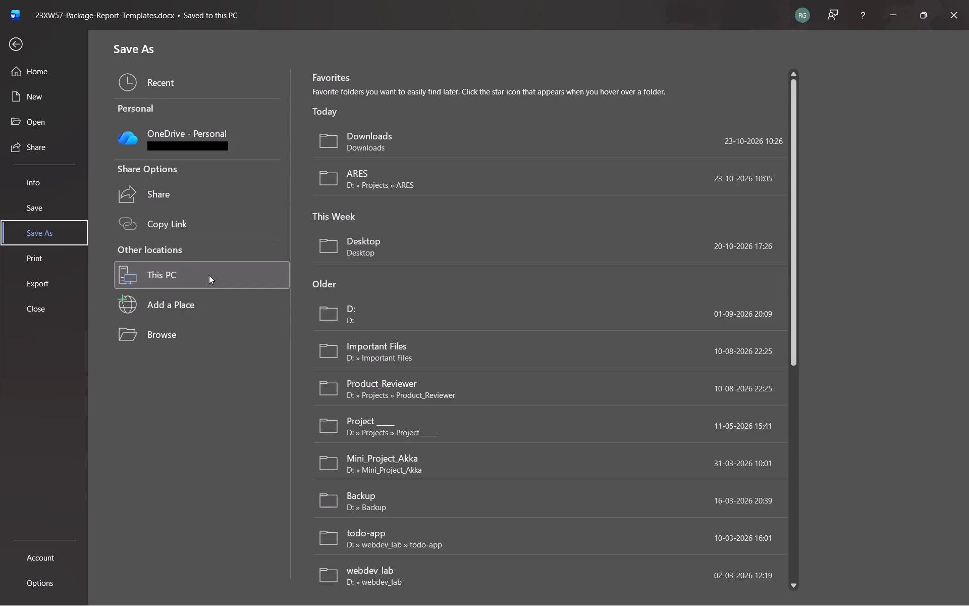
{"action": "left_click", "coordinate": [209, 275]}
{"action": "left_click", "coordinate": [372, 153]}
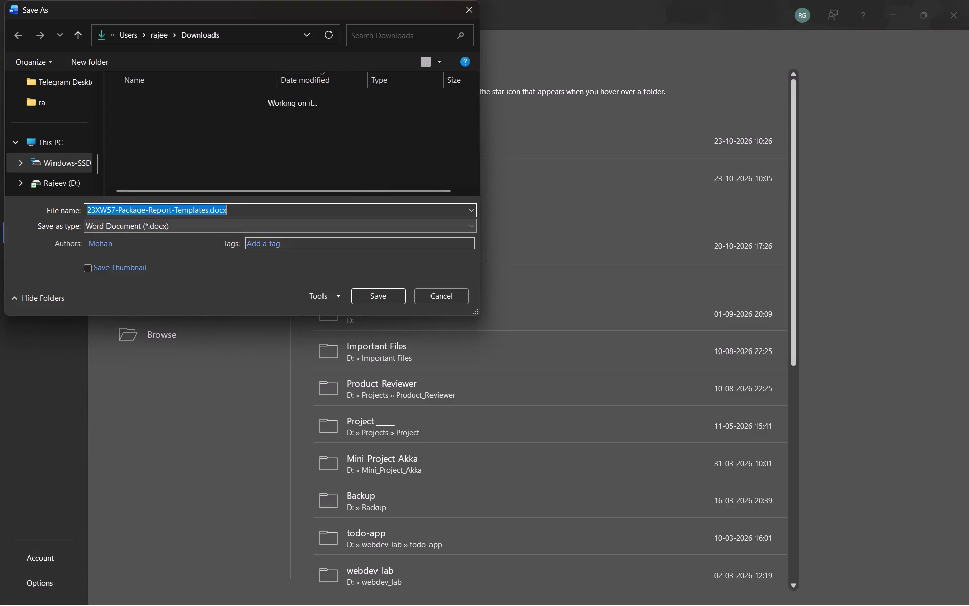
{"action": "left_click", "coordinate": [273, 226]}
{"action": "scroll", "coordinate": [249, 264], "scroll_direction": "down", "scroll_amount": 3}
{"action": "left_click", "coordinate": [218, 296]}
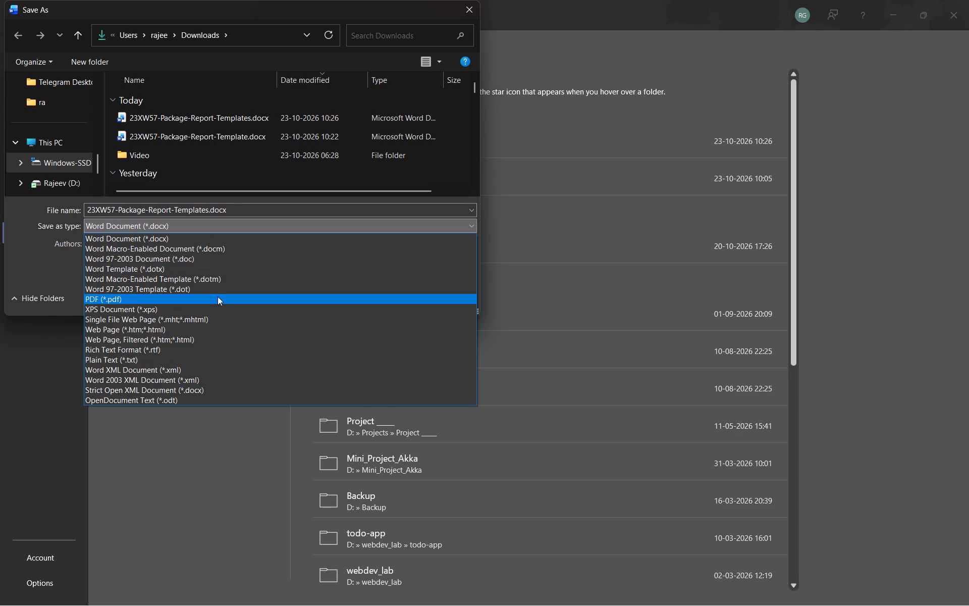
Rename the PDF copy as ARES.pdf and save it.
{"action": "left_click", "coordinate": [207, 209]}
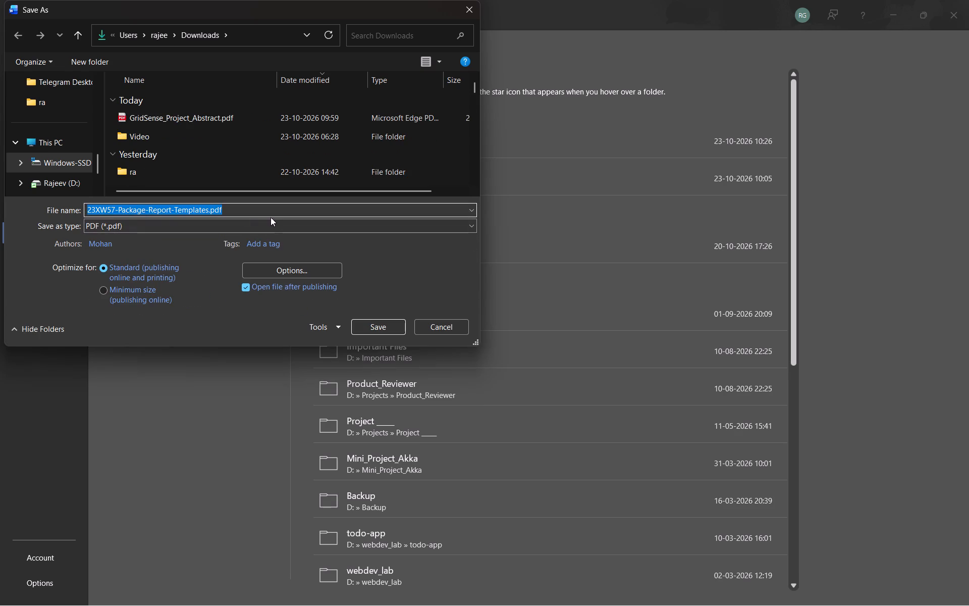
{"action": "key", "text": "Right"}
{"action": "key", "text": "Left"}
{"action": "key", "text": "Left"}
{"action": "key", "text": "Left"}
{"action": "key", "text": "Left"}
{"action": "key", "text": "BackSpace"}
{"action": "key", "text": "BackSpace"}
{"action": "key", "text": "BackSpace"}
{"action": "key", "text": "BackSpace"}
{"action": "key", "text": "BackSpace"}
{"action": "key", "text": "BackSpace"}
{"action": "key", "text": "BackSpace"}
{"action": "key", "text": "BackSpace"}
{"action": "key", "text": "BackSpace"}
{"action": "key", "text": "BackSpace"}
{"action": "key", "text": "BackSpace"}
{"action": "key", "text": "BackSpace"}
{"action": "key", "text": "BackSpace"}
{"action": "key", "text": "BackSpace"}
{"action": "key", "text": "BackSpace"}
{"action": "key", "text": "BackSpace"}
{"action": "key", "text": "BackSpace"}
{"action": "key", "text": "BackSpace"}
{"action": "key", "text": "BackSpace"}
{"action": "key", "text": "BackSpace"}
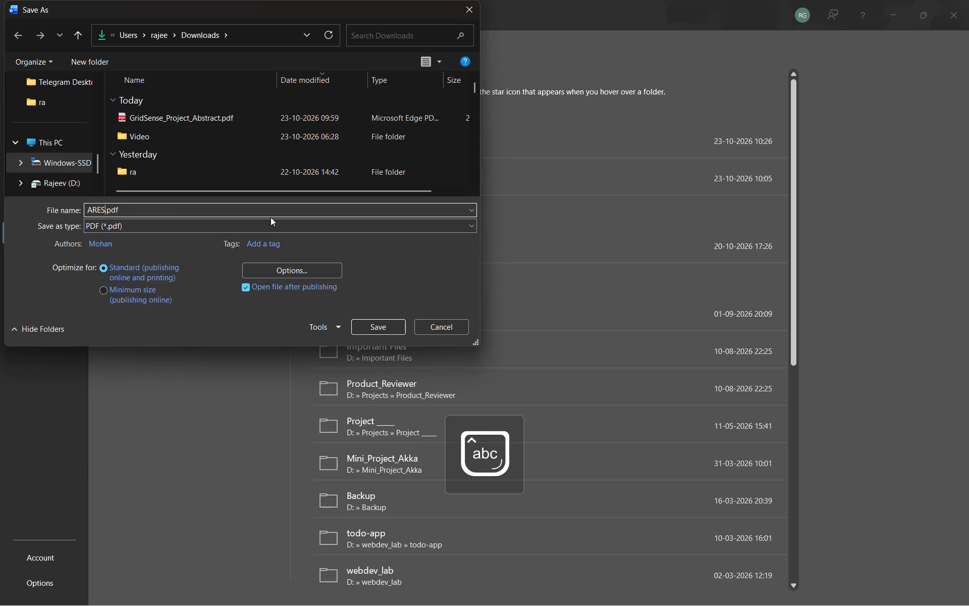
{"action": "left_click", "coordinate": [376, 322]}
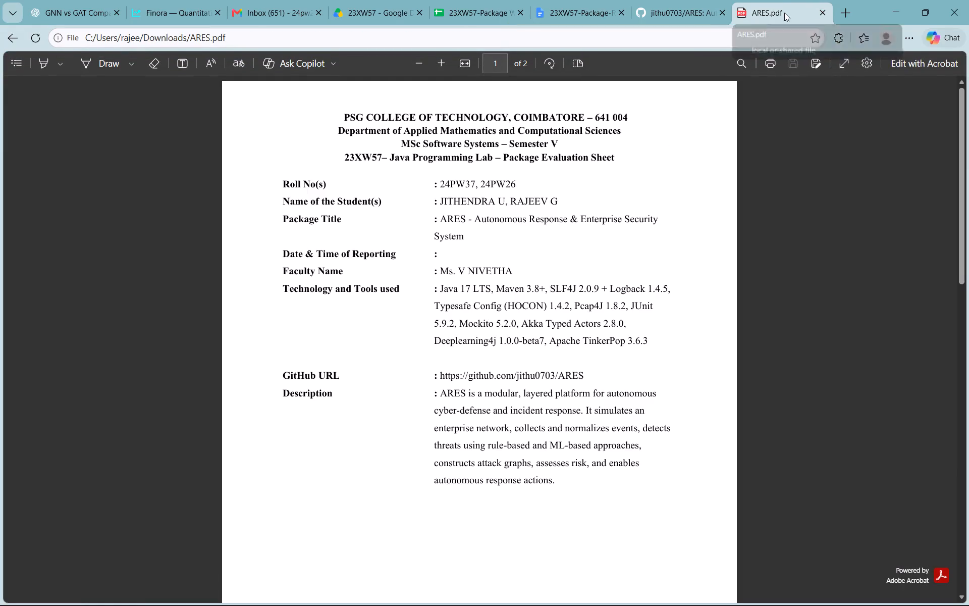